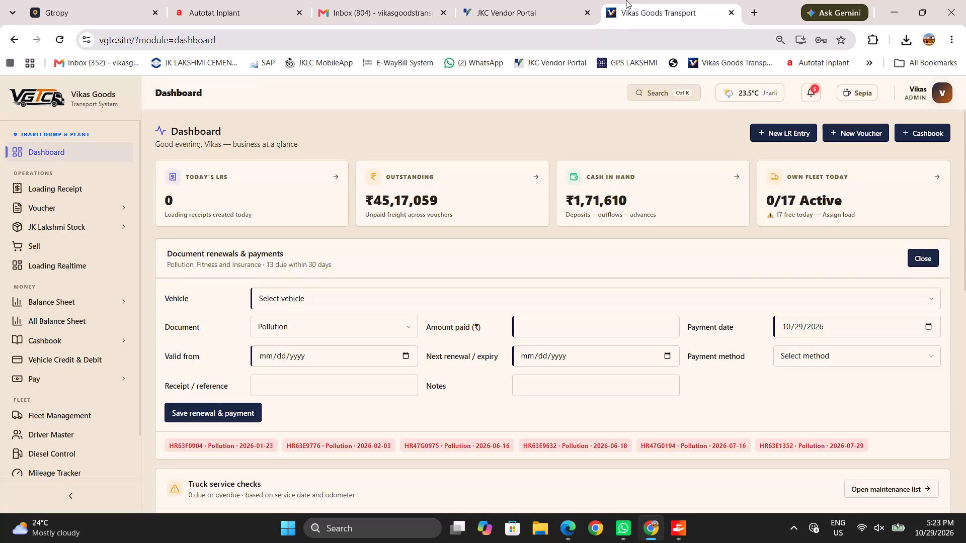
Examine the dashboard's modules, recent activity and the full Own Vehicles Duty (Today) list.
{"action": "scroll", "coordinate": [467, 286], "scroll_direction": "down", "scroll_amount": 5}
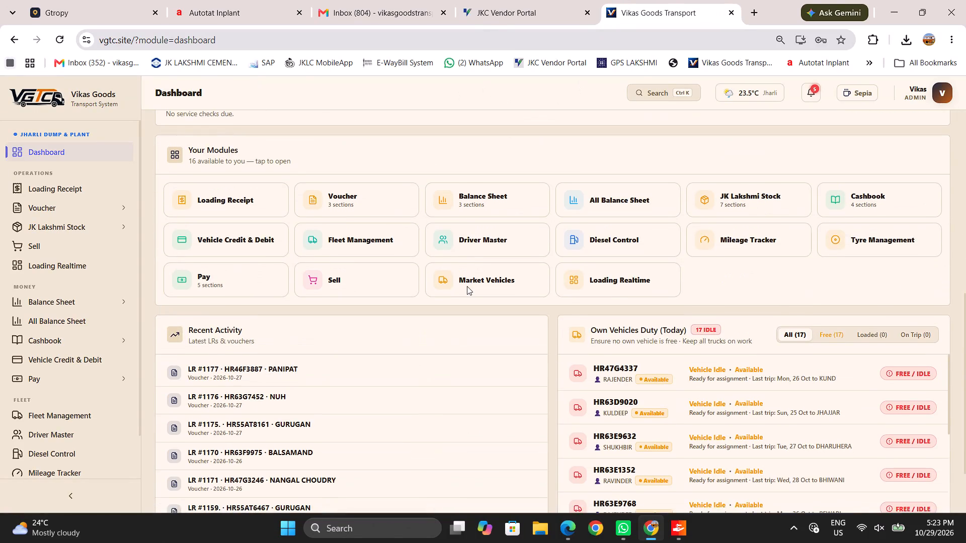
{"action": "scroll", "coordinate": [467, 286], "scroll_direction": "down", "scroll_amount": 6}
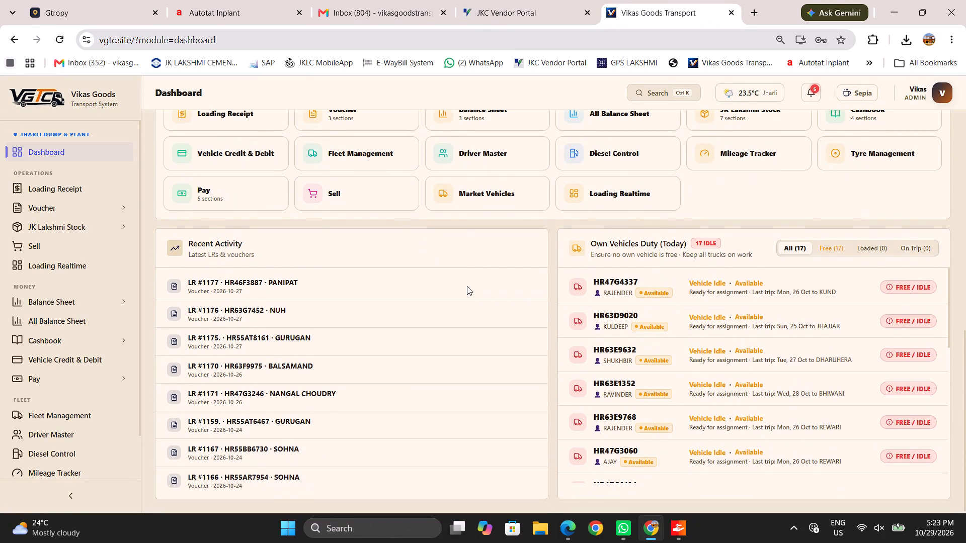
{"action": "scroll", "coordinate": [701, 387], "scroll_direction": "down", "scroll_amount": 12}
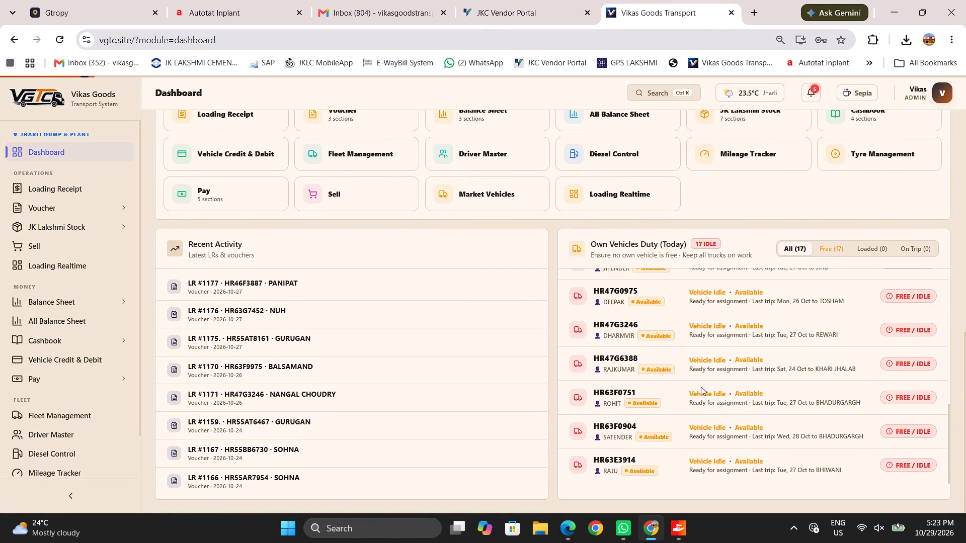
{"action": "scroll", "coordinate": [701, 387], "scroll_direction": "up", "scroll_amount": 9}
{"action": "scroll", "coordinate": [701, 387], "scroll_direction": "down", "scroll_amount": 8}
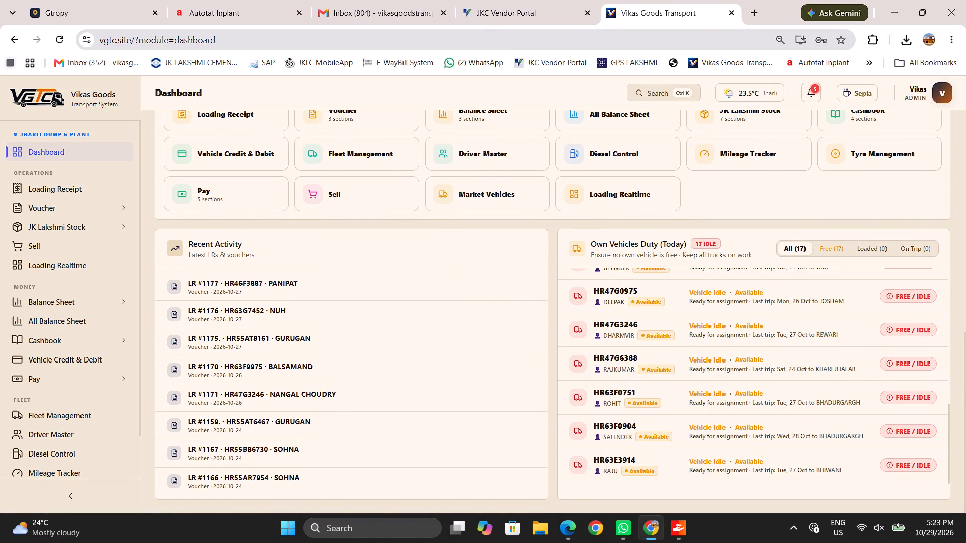
Filter the Own Vehicles Duty (Today) list to Free vehicles and look through their last trips.
{"action": "left_click", "coordinate": [840, 248]}
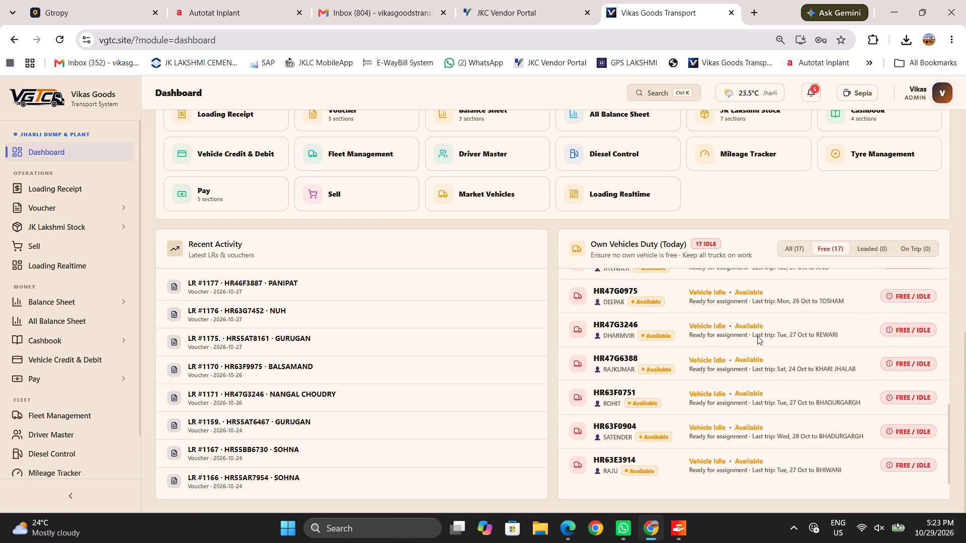
{"action": "scroll", "coordinate": [736, 375], "scroll_direction": "down", "scroll_amount": 6}
{"action": "scroll", "coordinate": [736, 375], "scroll_direction": "up", "scroll_amount": 7}
{"action": "scroll", "coordinate": [736, 375], "scroll_direction": "down", "scroll_amount": 7}
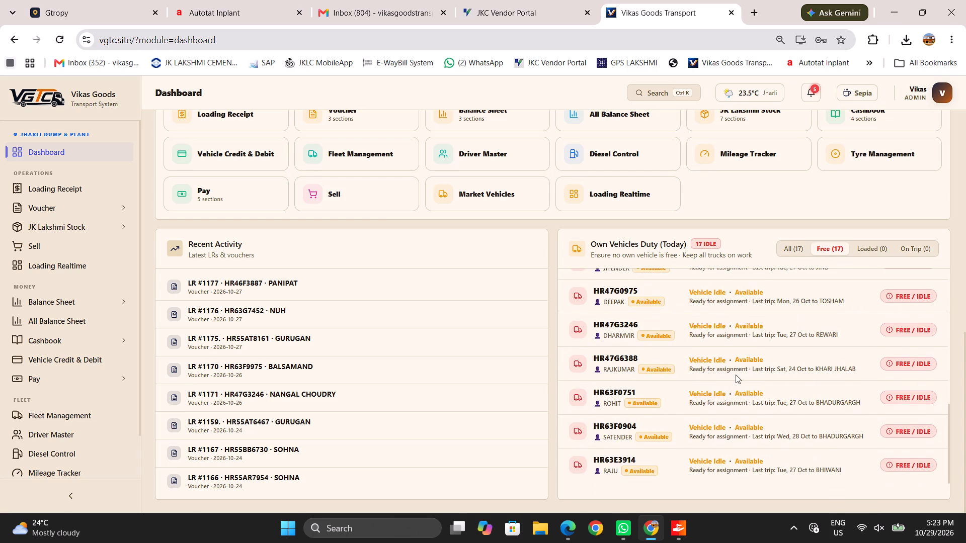
{"action": "scroll", "coordinate": [736, 375], "scroll_direction": "down", "scroll_amount": 5}
Open the All Balance Sheet, reloading it by going back through the Dashboard.
{"action": "left_click", "coordinate": [39, 320]}
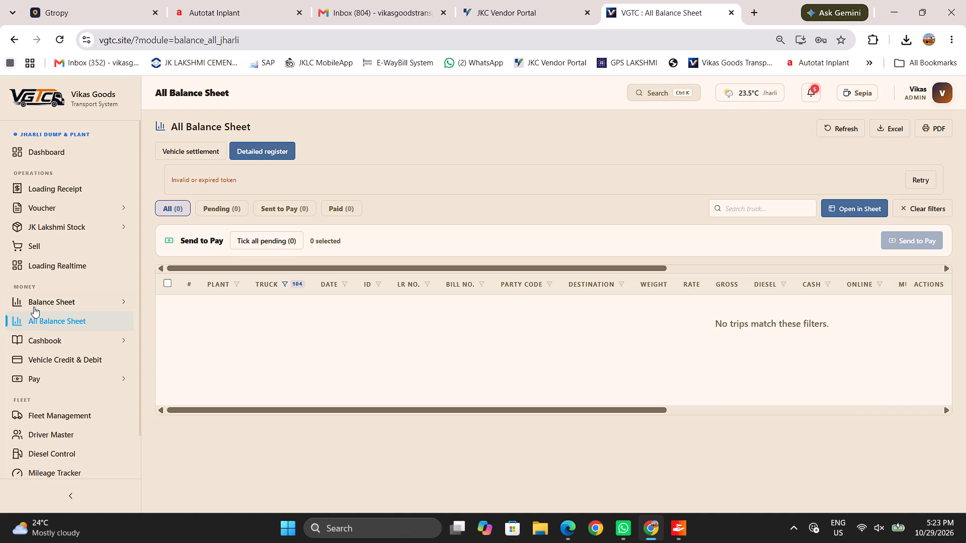
{"action": "left_click", "coordinate": [48, 325]}
{"action": "left_click", "coordinate": [72, 150]}
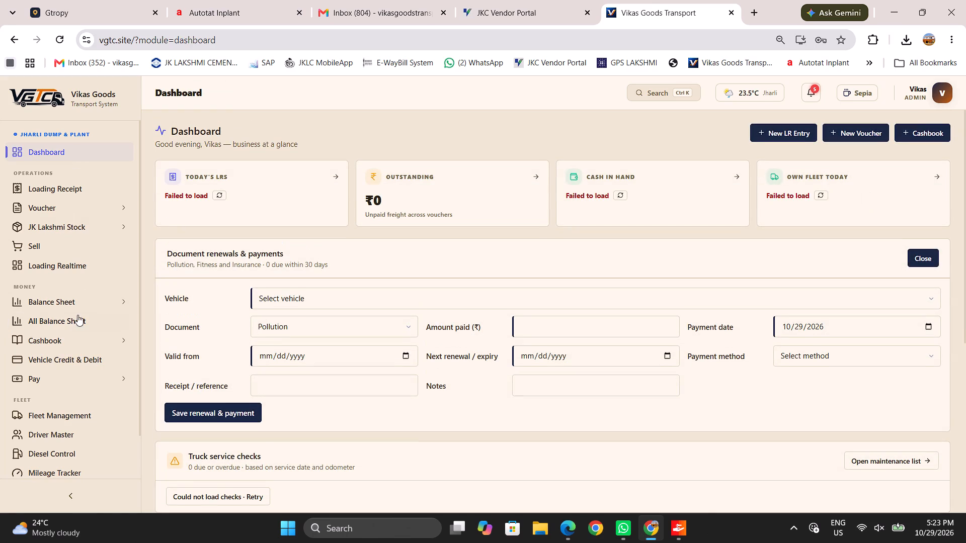
{"action": "left_click", "coordinate": [72, 324]}
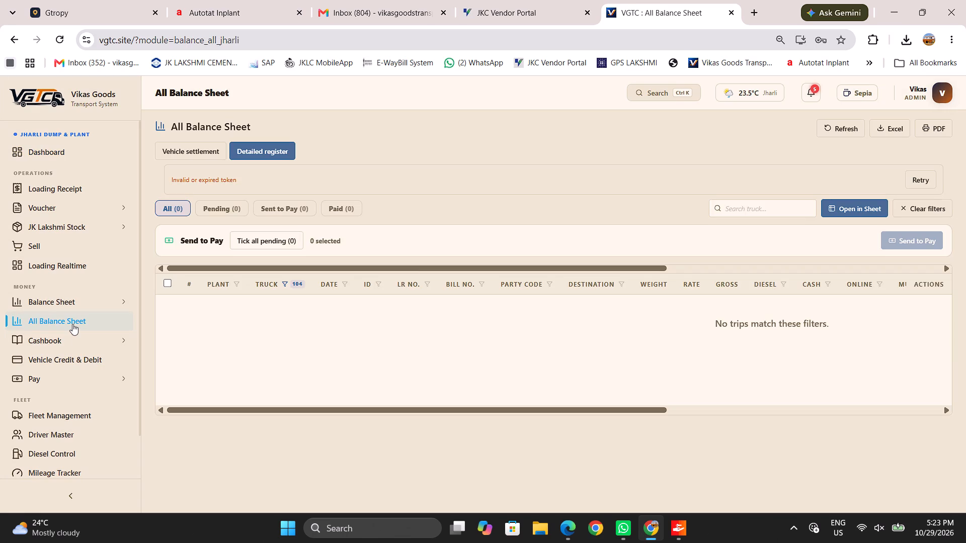
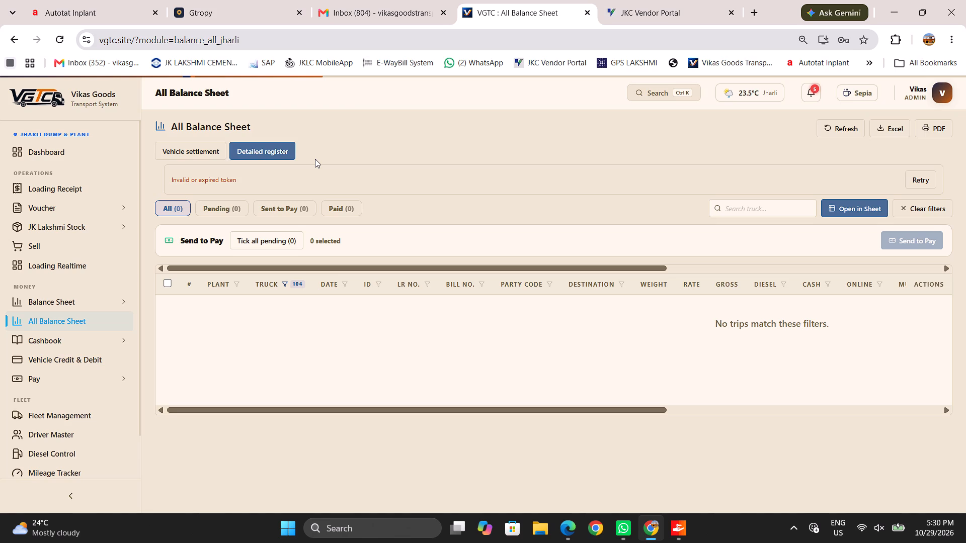
Reopen the All Balance Sheet page, then switch to the Balance Sheet section of the transport system.
{"action": "key", "text": "Down"}
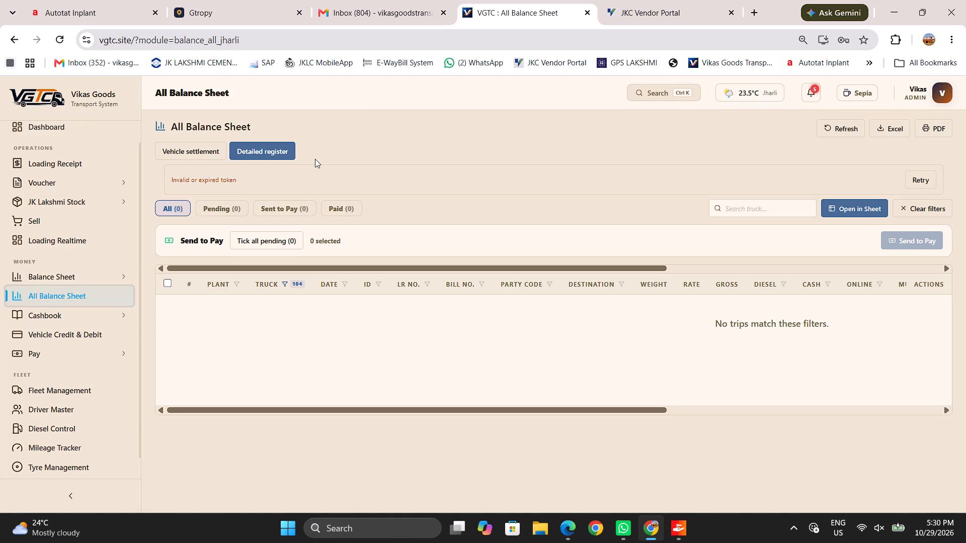
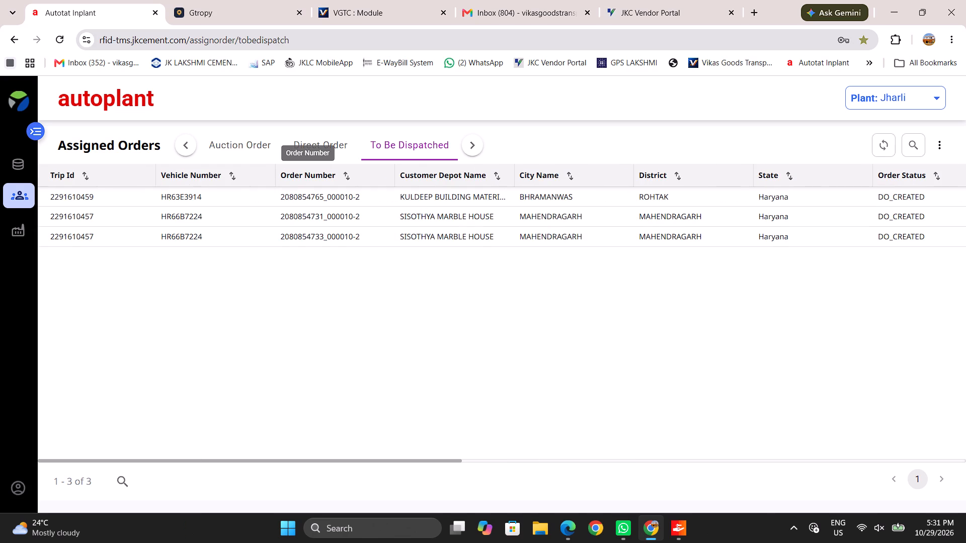
Show the Direct Order list of the Assigned Orders for the Jharli plant.
{"action": "left_click", "coordinate": [330, 137]}
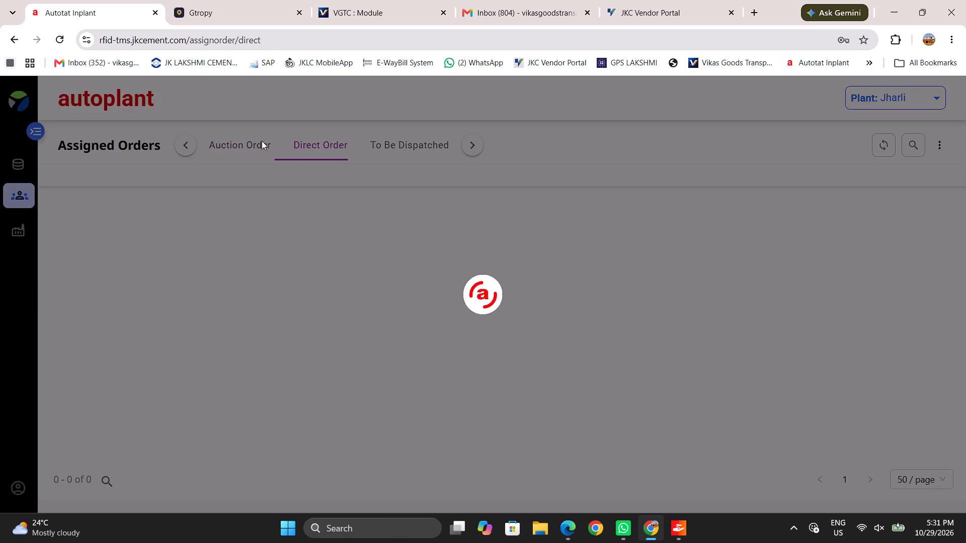
Review the direct orders assigned at the Jharli plant across all columns, including destination, customer, freight and allocated vehicle.
{"action": "scroll", "coordinate": [420, 293], "scroll_direction": "left", "scroll_amount": 10}
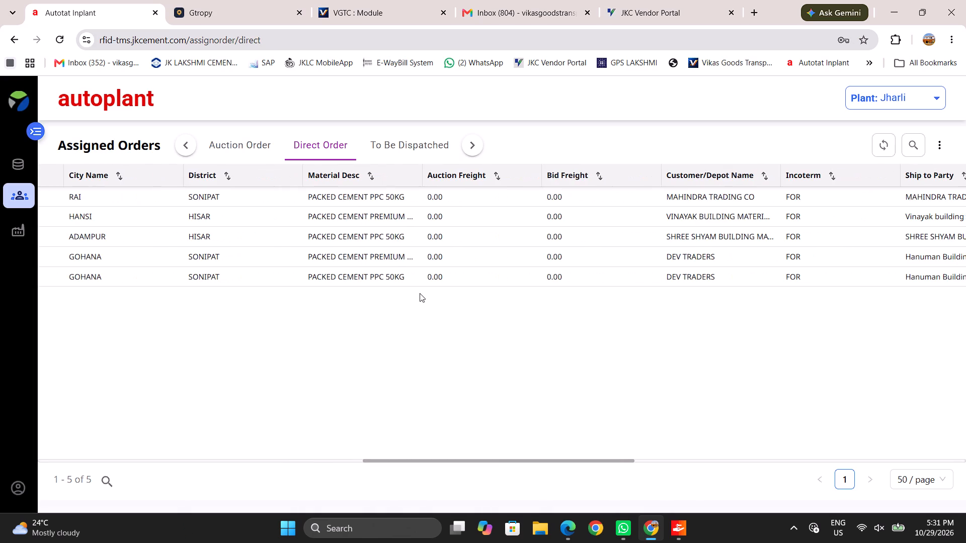
{"action": "scroll", "coordinate": [420, 293], "scroll_direction": "left", "scroll_amount": 2}
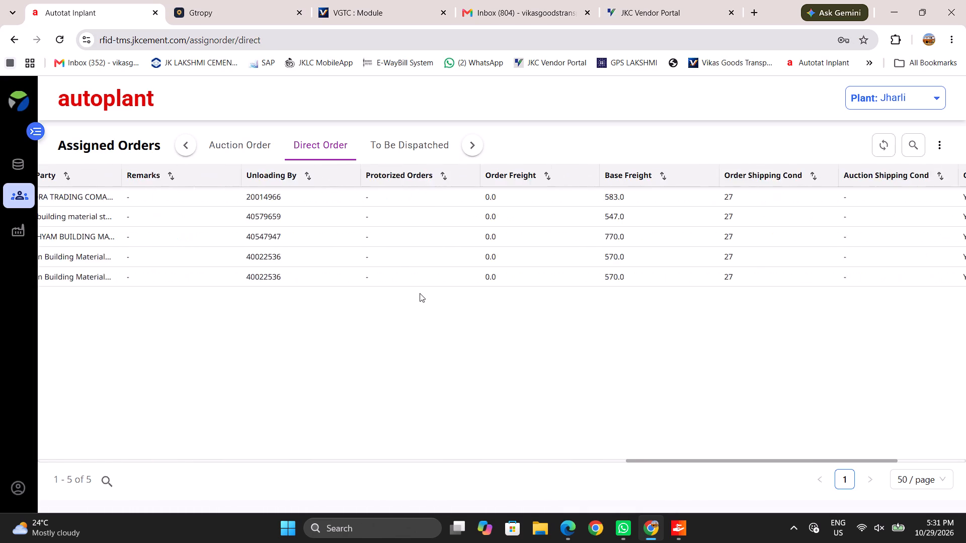
{"action": "scroll", "coordinate": [420, 293], "scroll_direction": "right", "scroll_amount": 7}
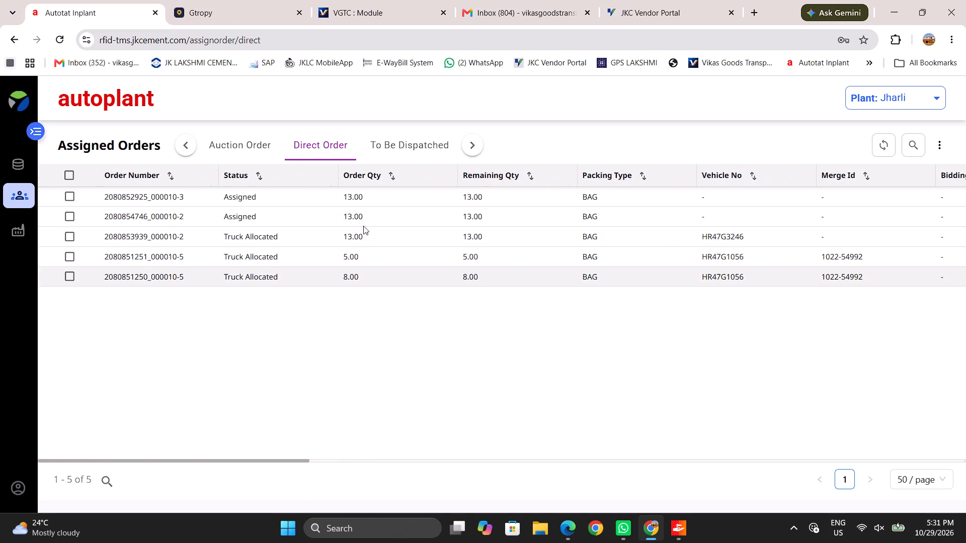
Switch to the auction orders and list only the bids that are yet to start.
{"action": "left_click", "coordinate": [257, 148]}
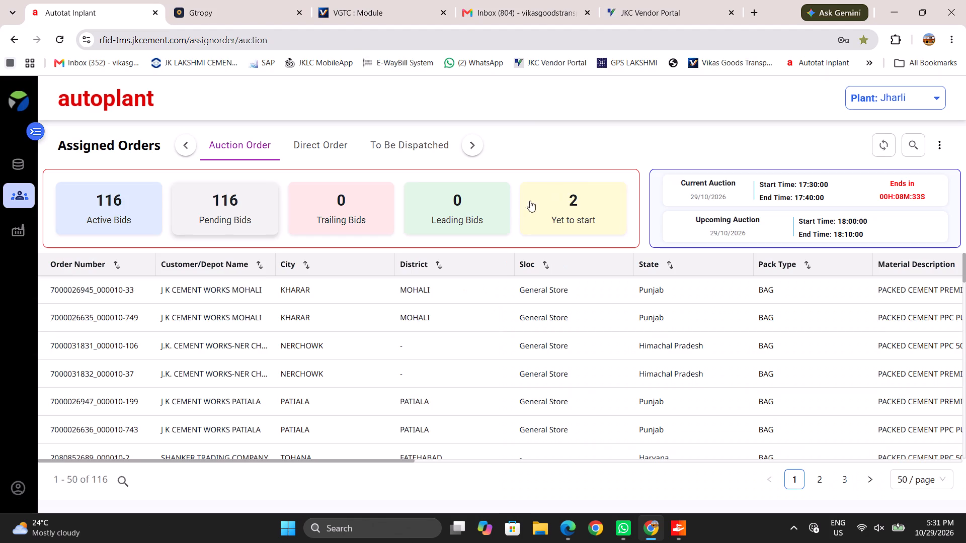
{"action": "left_click", "coordinate": [568, 209]}
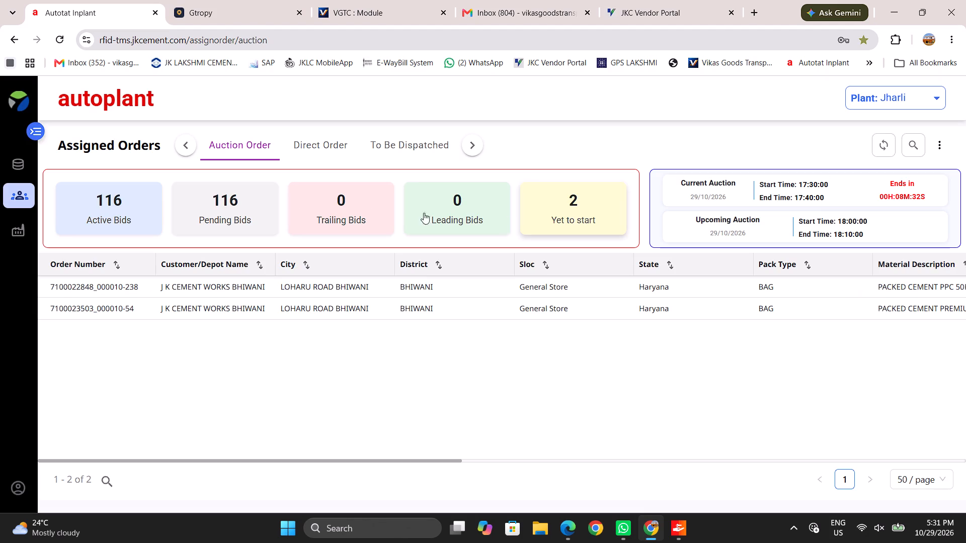
List the pending auction bids and read through the first page's orders, checking their cities and districts.
{"action": "left_click", "coordinate": [247, 208]}
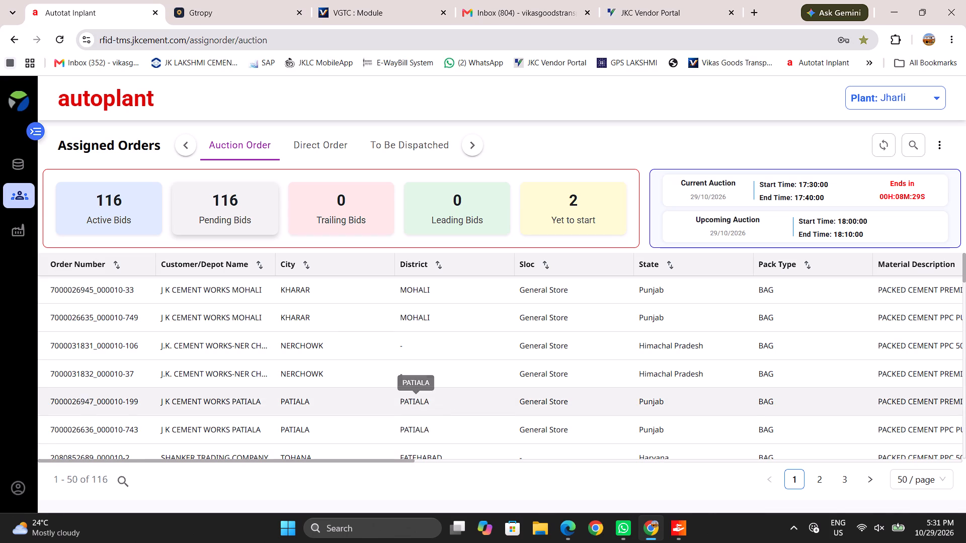
{"action": "scroll", "coordinate": [416, 399], "scroll_direction": "down", "scroll_amount": 7}
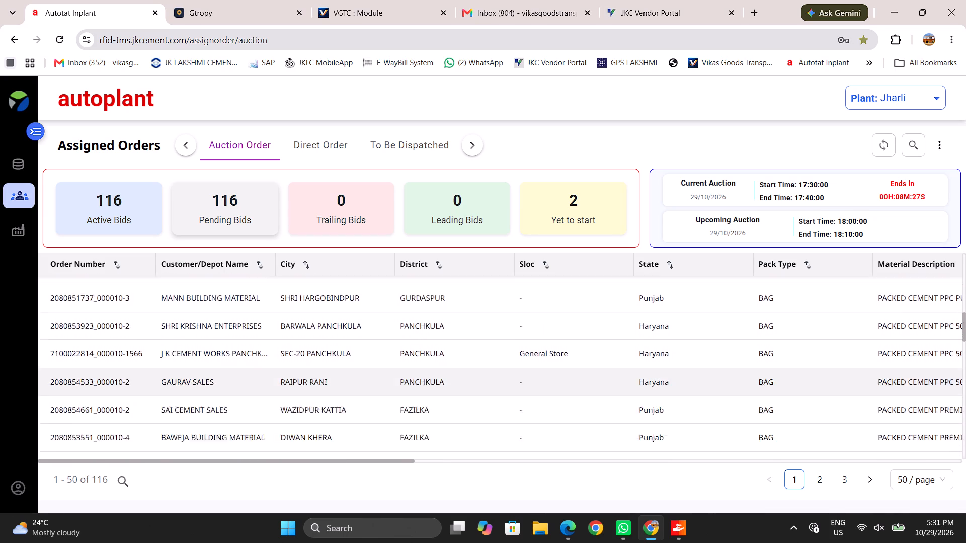
{"action": "scroll", "coordinate": [416, 399], "scroll_direction": "down", "scroll_amount": 2}
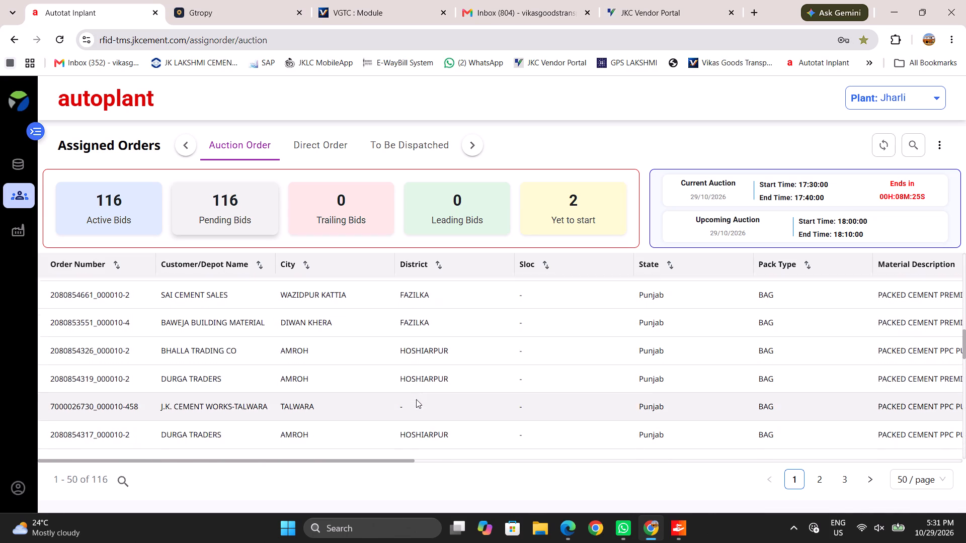
{"action": "scroll", "coordinate": [416, 399], "scroll_direction": "down", "scroll_amount": 10}
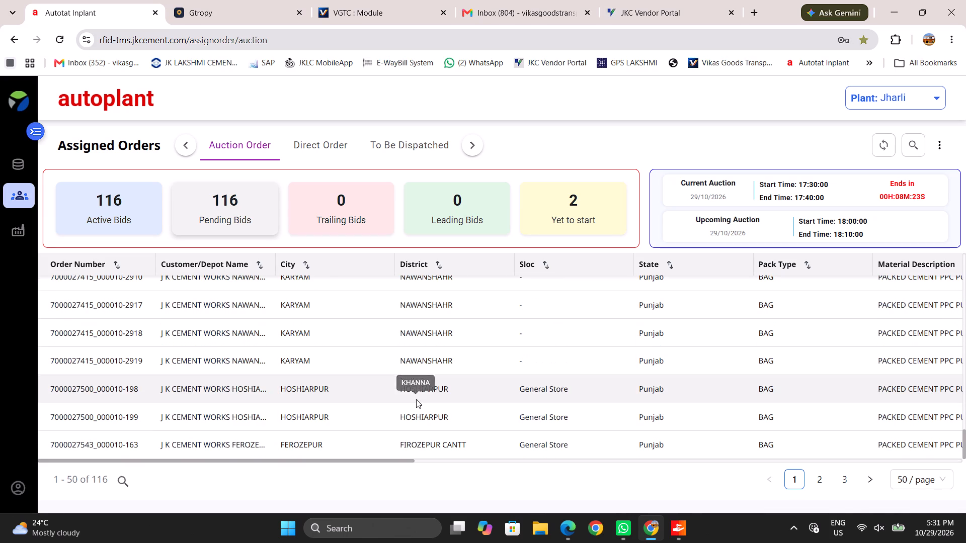
Go to page 3 of the pending bids and look through its orders and destinations.
{"action": "left_click", "coordinate": [843, 476]}
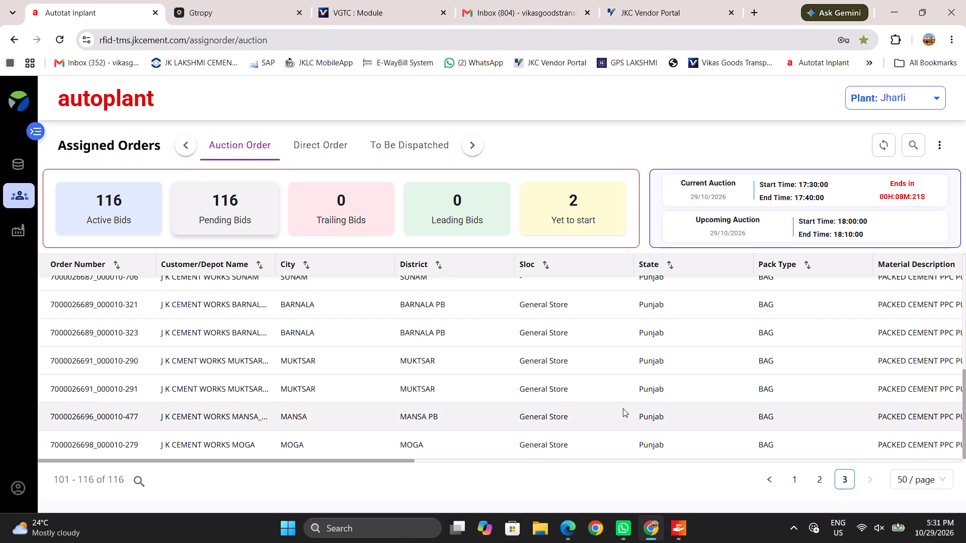
{"action": "scroll", "coordinate": [623, 408], "scroll_direction": "down", "scroll_amount": 2}
{"action": "scroll", "coordinate": [623, 408], "scroll_direction": "up", "scroll_amount": 6}
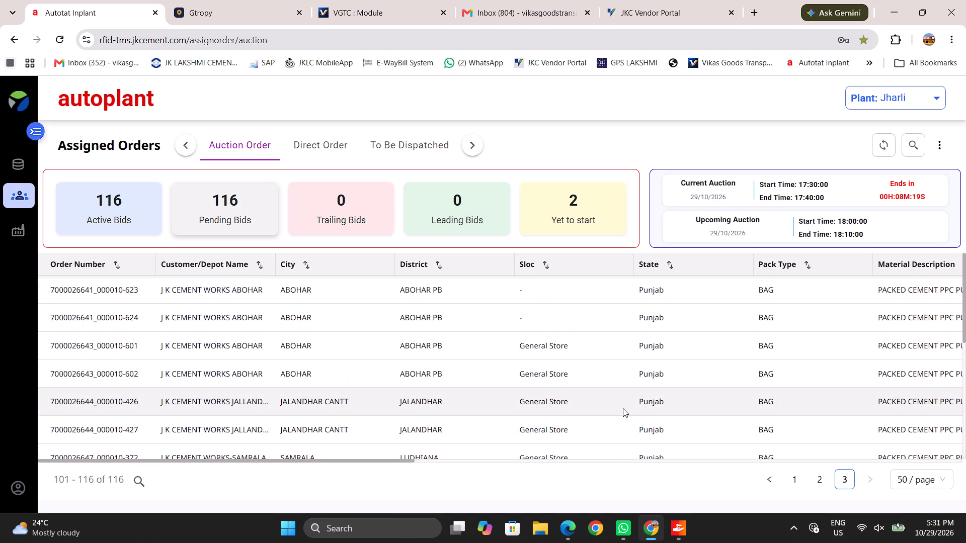
{"action": "scroll", "coordinate": [623, 408], "scroll_direction": "up", "scroll_amount": 2}
Go to page 2 of the pending bids and examine its orders' customers, cities and districts.
{"action": "left_click", "coordinate": [828, 487]}
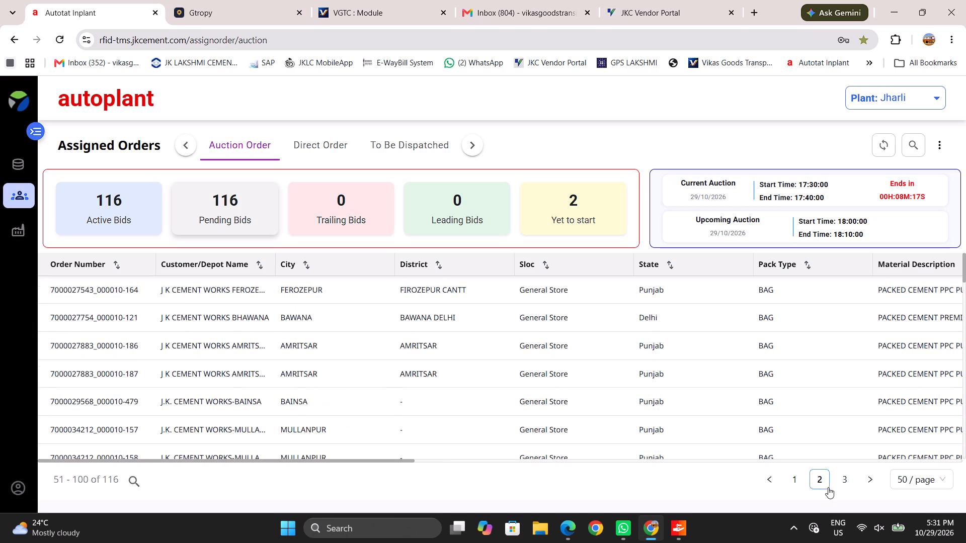
{"action": "scroll", "coordinate": [677, 377], "scroll_direction": "down", "scroll_amount": 11}
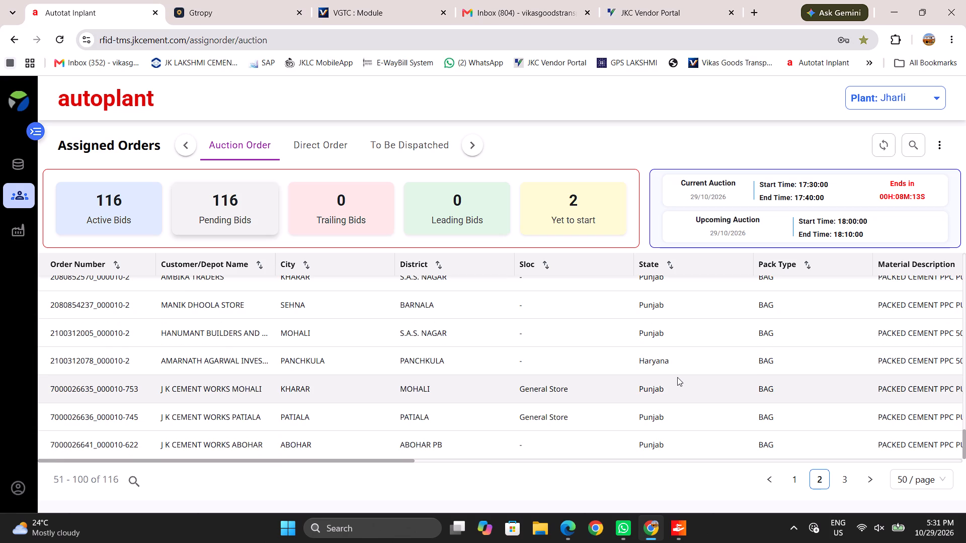
{"action": "scroll", "coordinate": [677, 377], "scroll_direction": "up", "scroll_amount": 6}
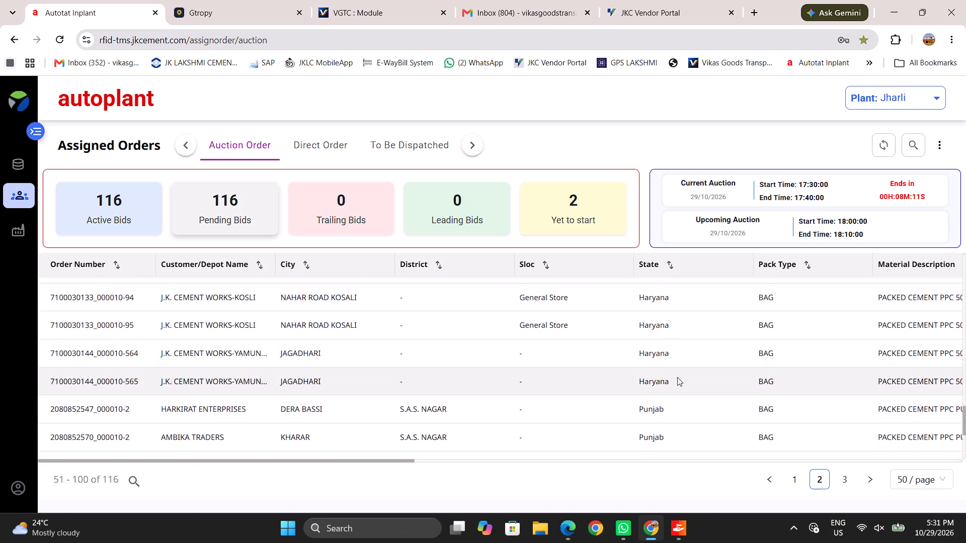
{"action": "scroll", "coordinate": [677, 377], "scroll_direction": "up", "scroll_amount": 7}
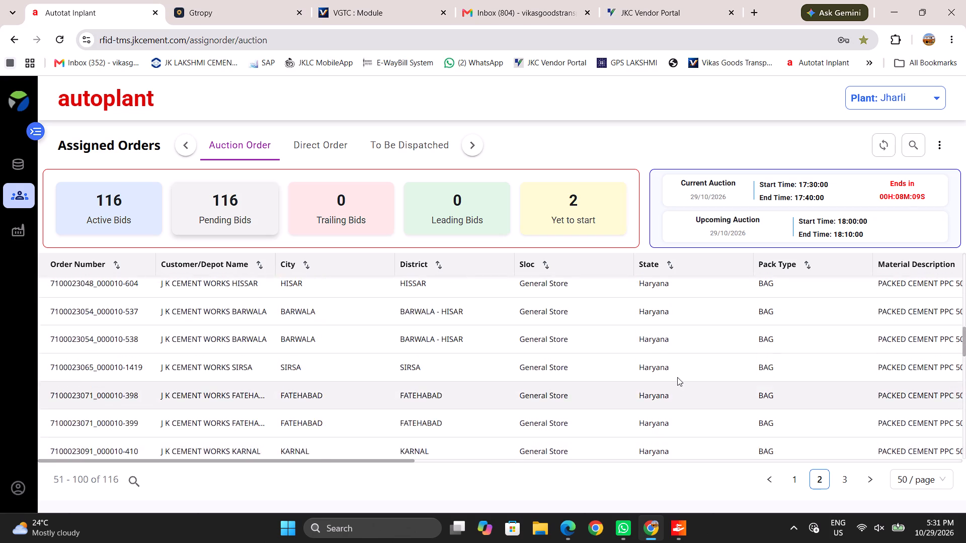
{"action": "scroll", "coordinate": [677, 377], "scroll_direction": "up", "scroll_amount": 10}
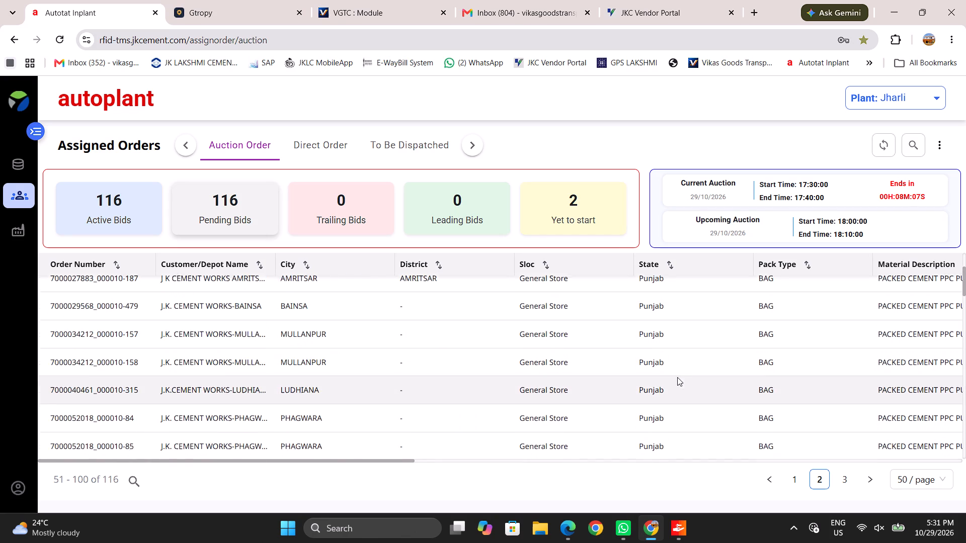
{"action": "scroll", "coordinate": [677, 377], "scroll_direction": "up", "scroll_amount": 5}
{"action": "scroll", "coordinate": [677, 377], "scroll_direction": "down", "scroll_amount": 9}
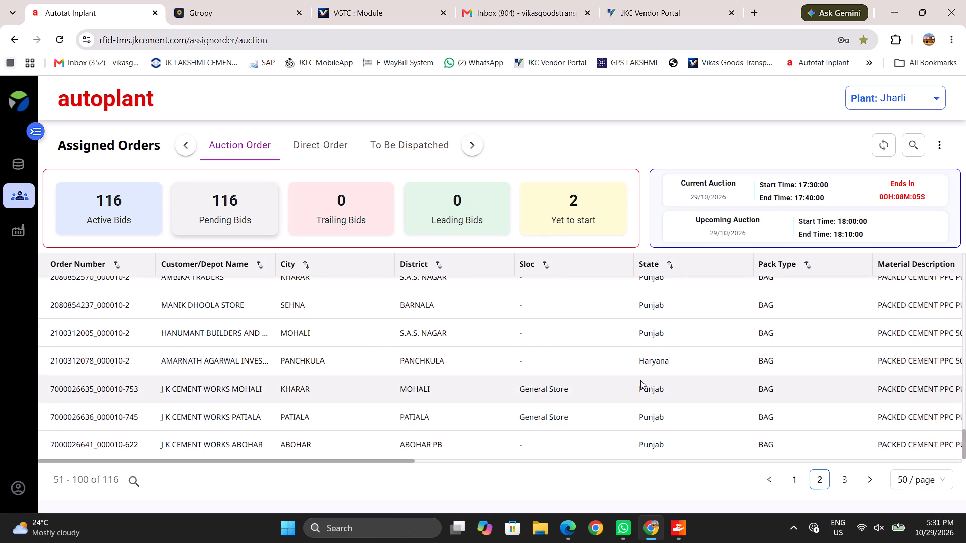
{"action": "scroll", "coordinate": [570, 378], "scroll_direction": "up", "scroll_amount": 3}
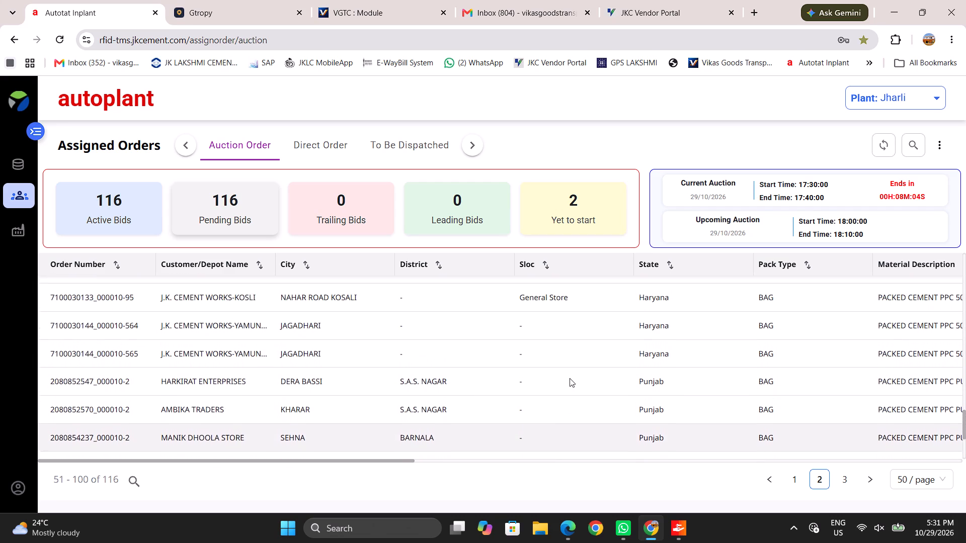
{"action": "scroll", "coordinate": [570, 378], "scroll_direction": "up", "scroll_amount": 1}
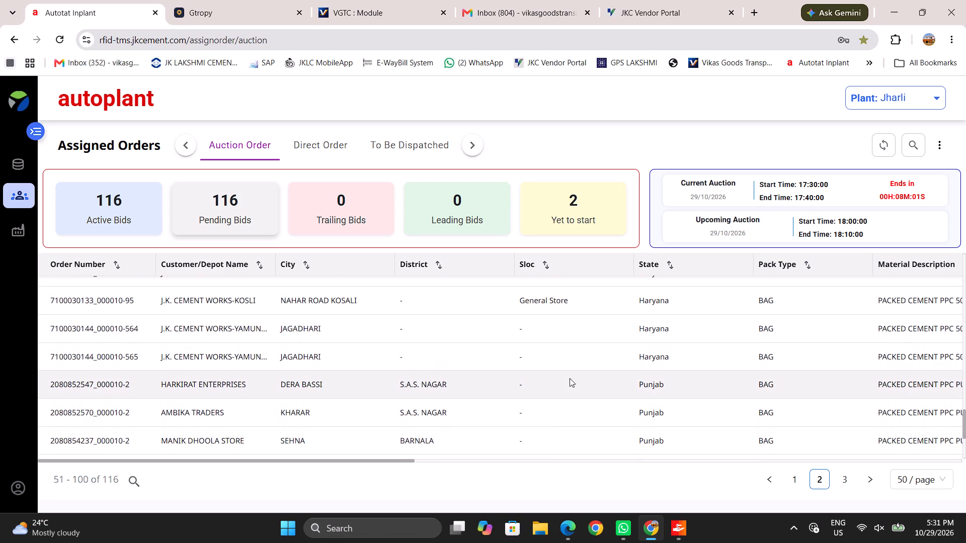
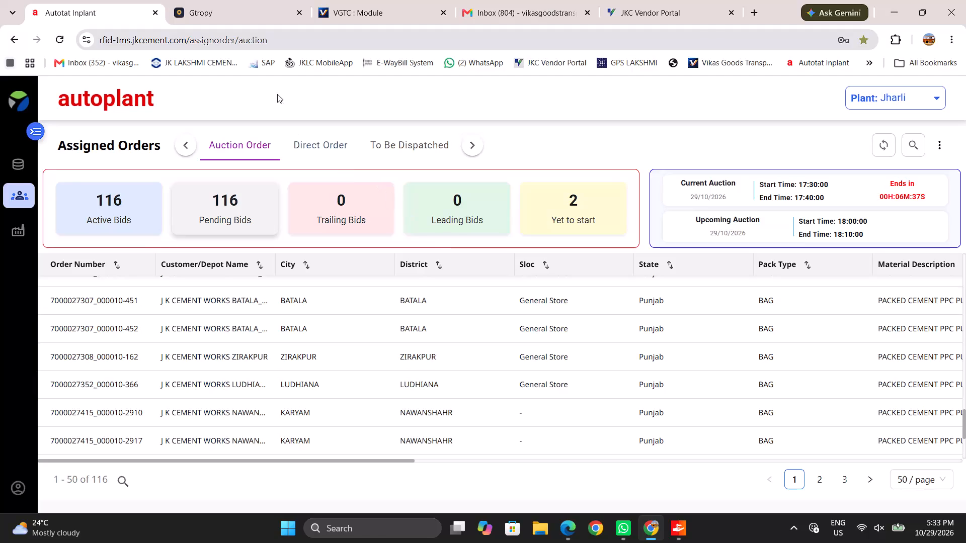
Switch from the pending auction bids to the open VGTC Module page.
{"action": "left_click", "coordinate": [362, 0]}
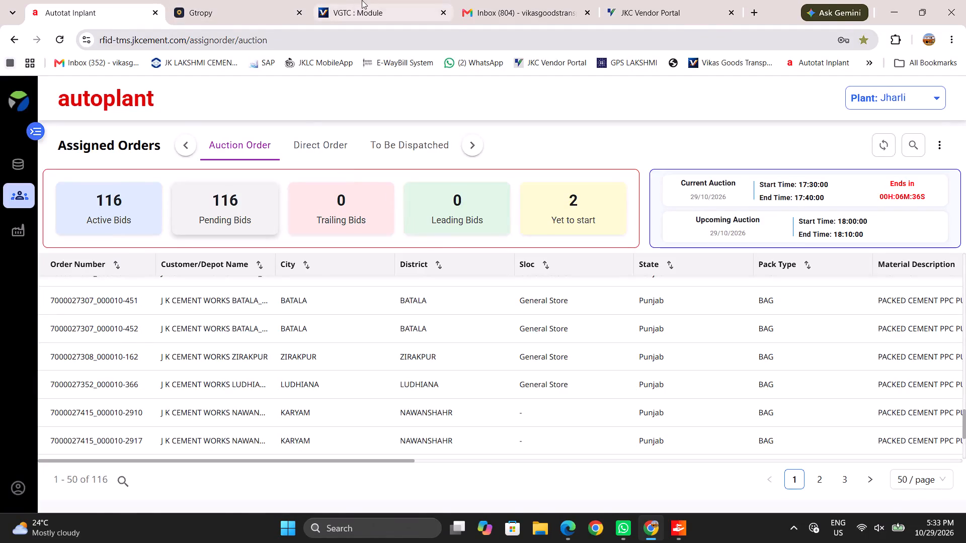
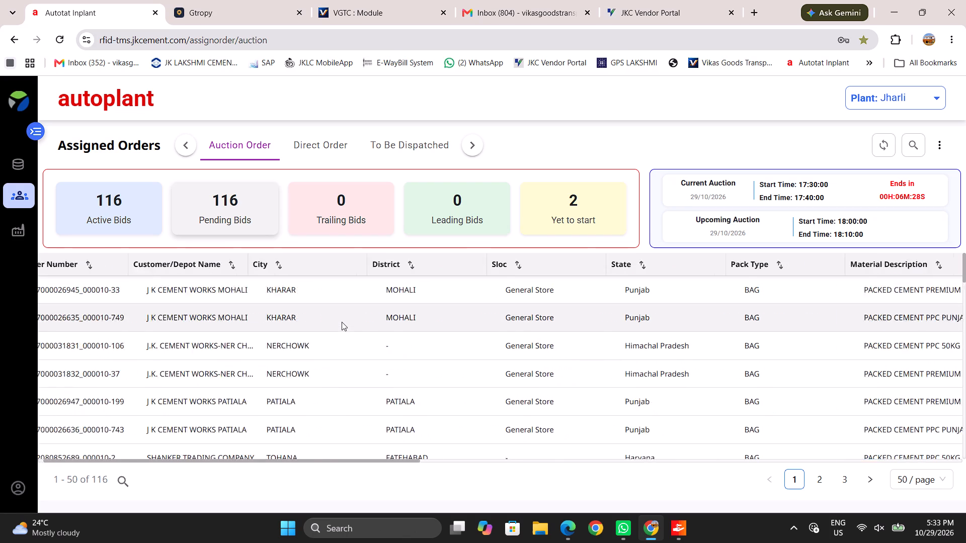
Examine the remaining columns of Jharli plant's pending auction bids, including quantity, freight, remarks and ship-to party.
{"action": "scroll", "coordinate": [342, 322], "scroll_direction": "left", "scroll_amount": 10}
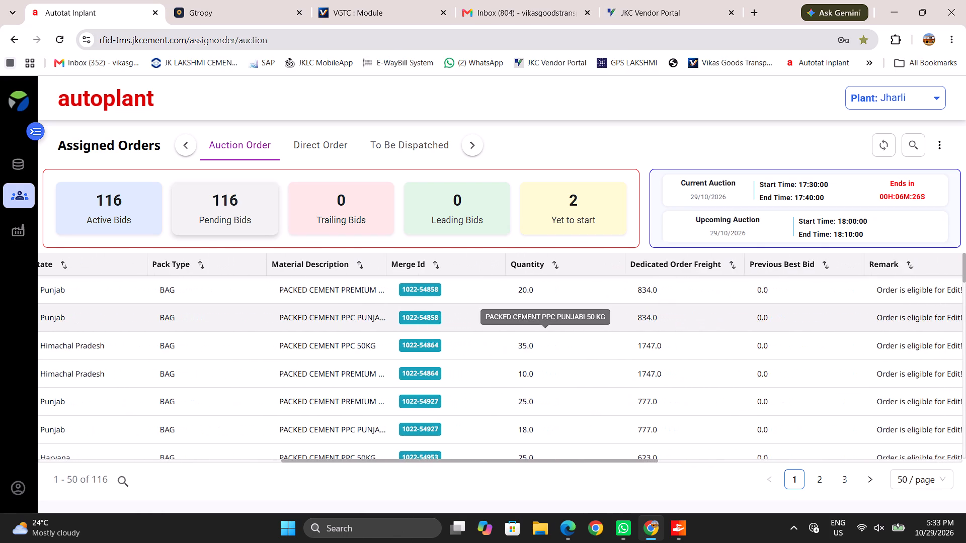
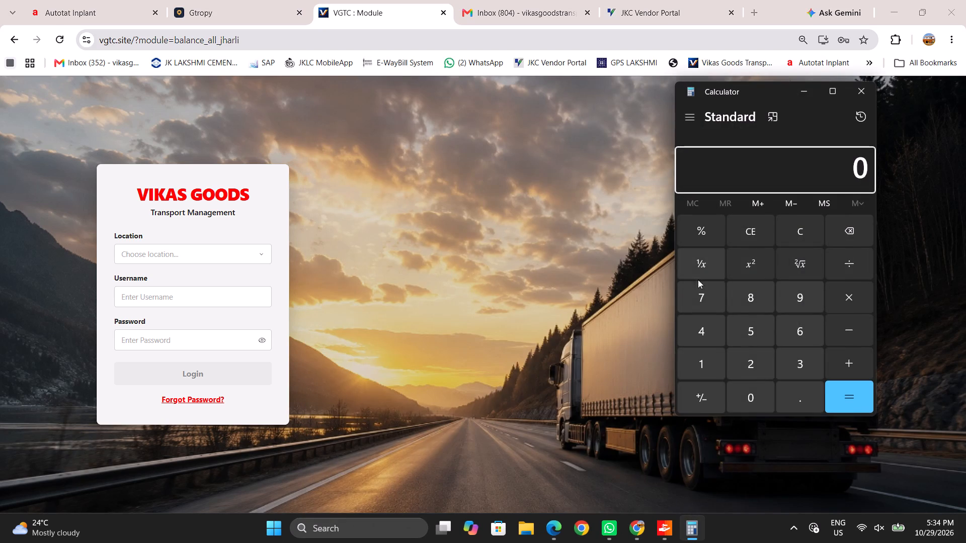
Calculate the sum 1500 + 500 + 500 + 500 + 500 + 500 in the calculator.
{"action": "type", "text": "1500"}
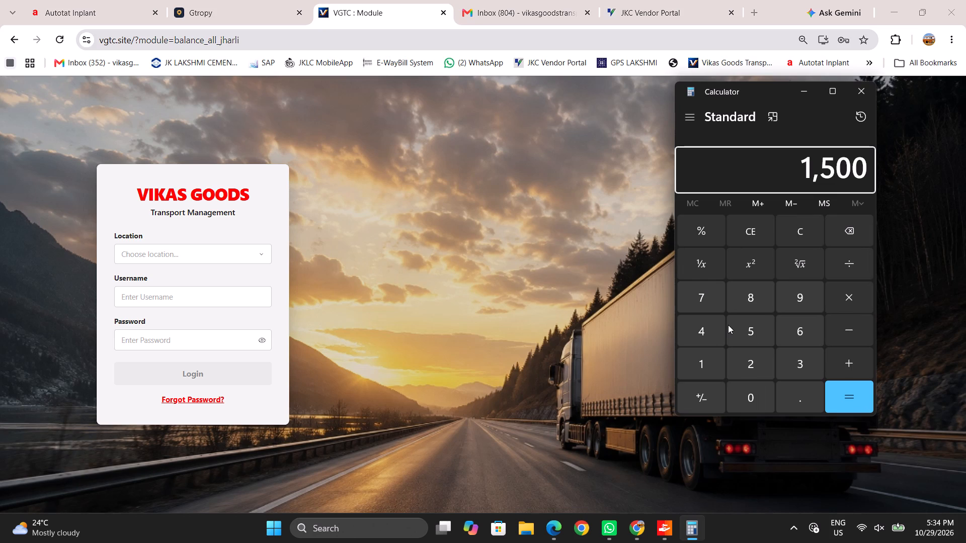
{"action": "key", "text": "plus"}
{"action": "type", "text": "500"}
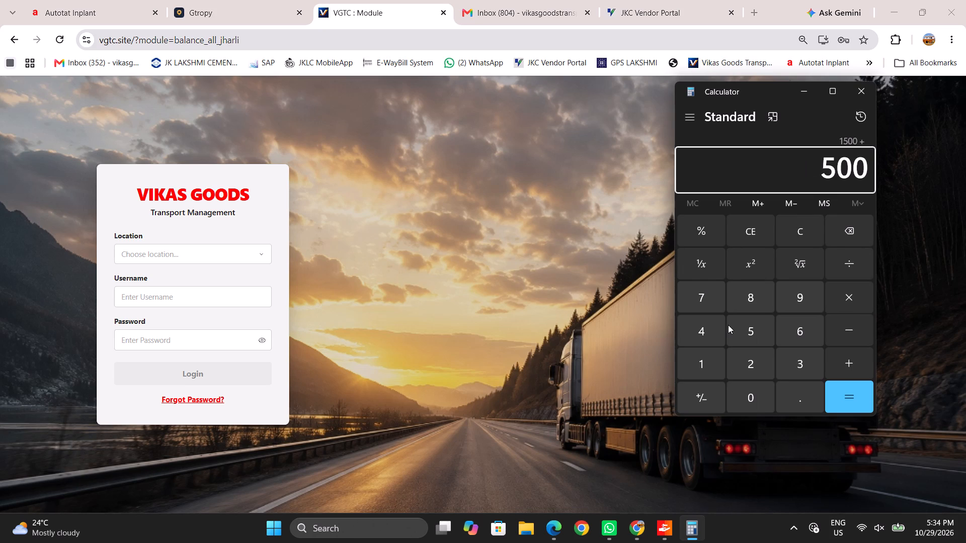
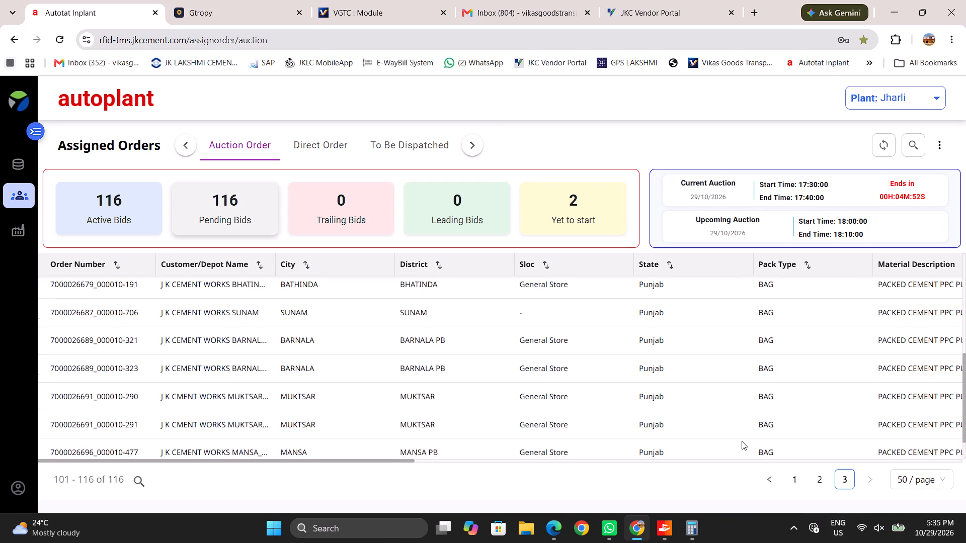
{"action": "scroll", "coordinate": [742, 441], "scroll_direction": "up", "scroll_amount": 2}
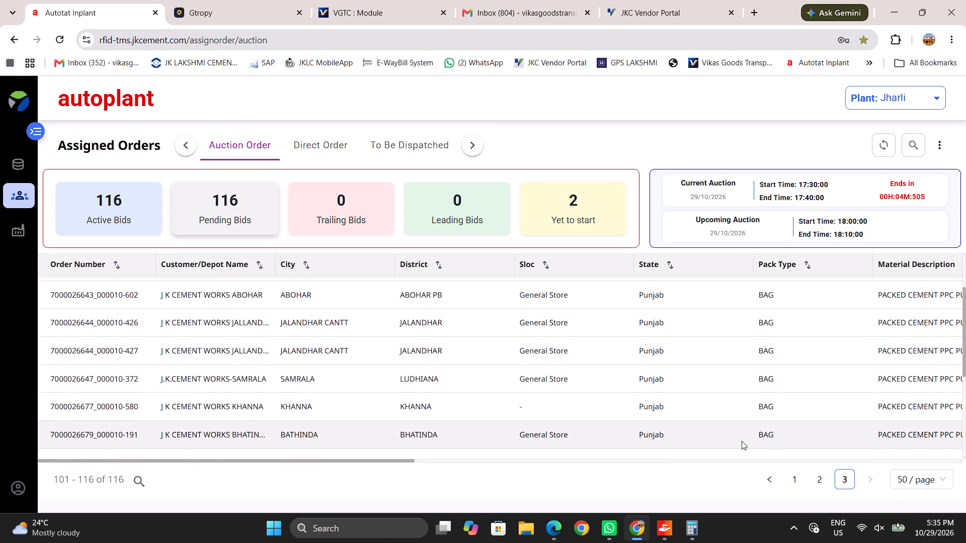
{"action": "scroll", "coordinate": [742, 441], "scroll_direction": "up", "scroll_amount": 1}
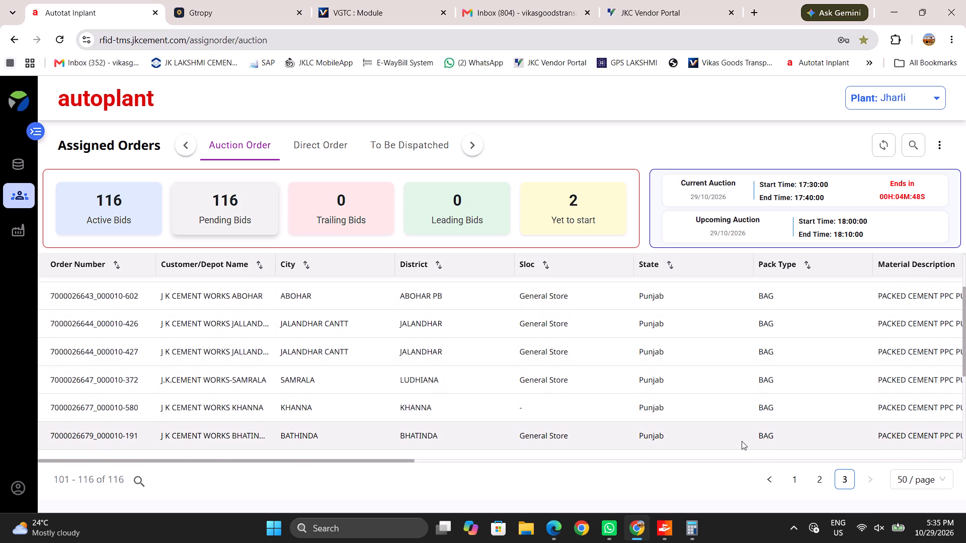
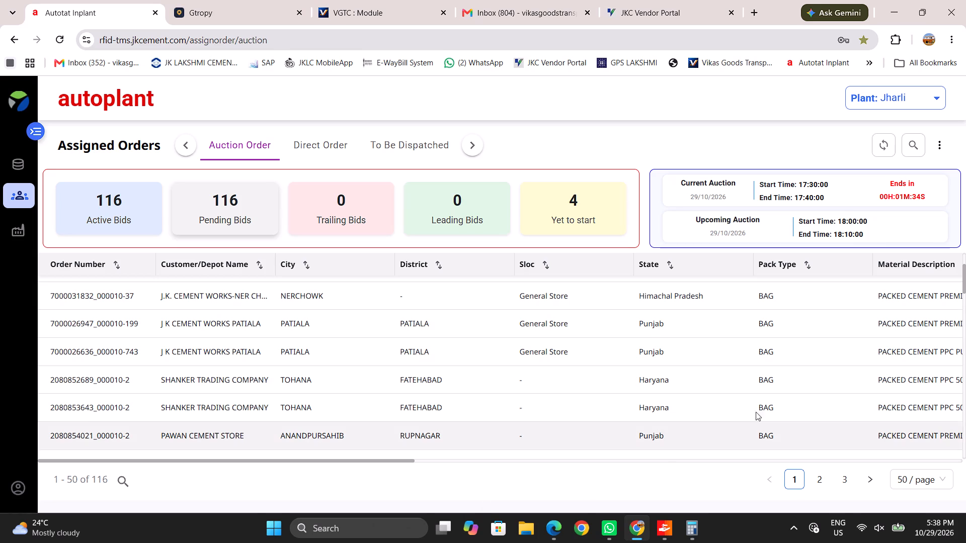
Open the yet-to-start bids in the Jharli plant's auction orders.
{"action": "left_click", "coordinate": [597, 215]}
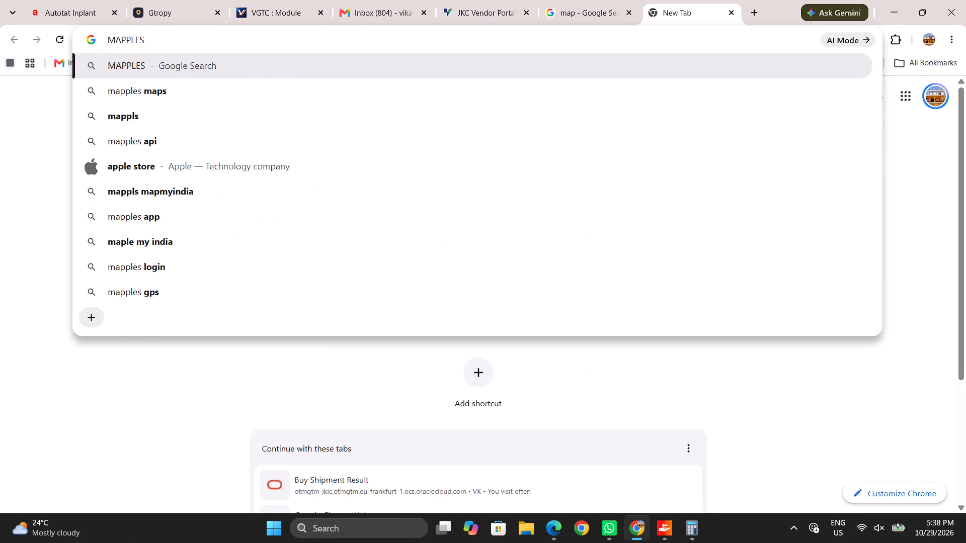
Search the web for mapples maps in a new tab and open the Mappls map site.
{"action": "left_click", "coordinate": [538, 101]}
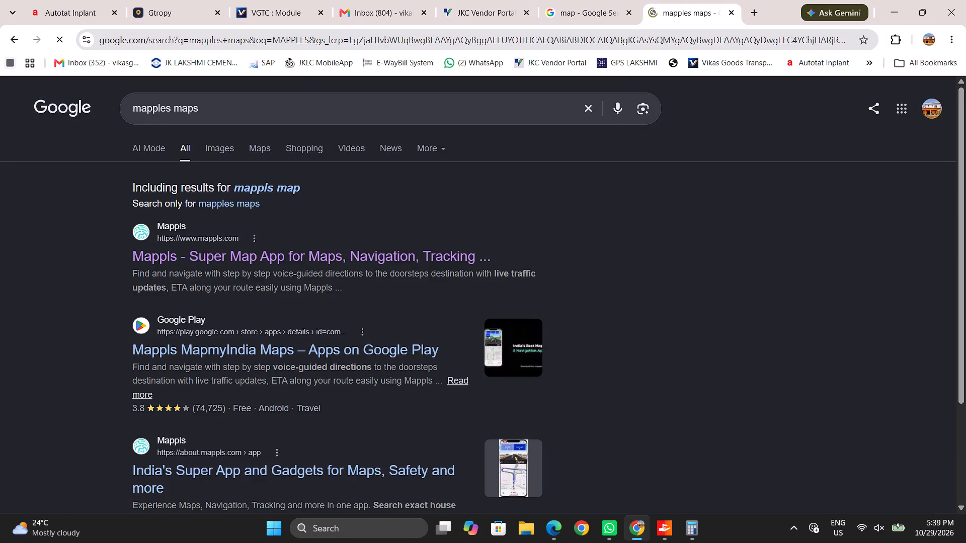
{"action": "left_click", "coordinate": [290, 253]}
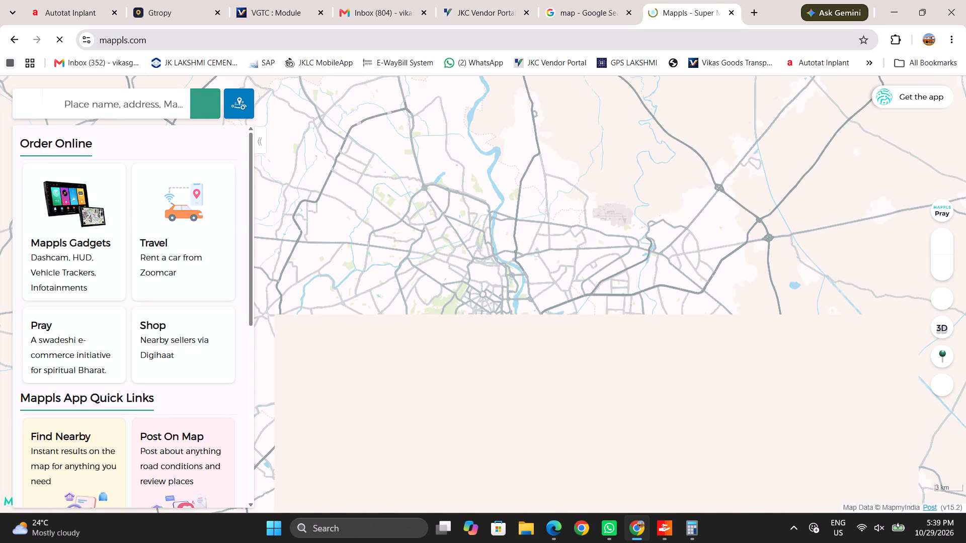
Search the map for Nilokheri and open the Nilokheri, Haryana place page.
{"action": "left_click", "coordinate": [96, 104]}
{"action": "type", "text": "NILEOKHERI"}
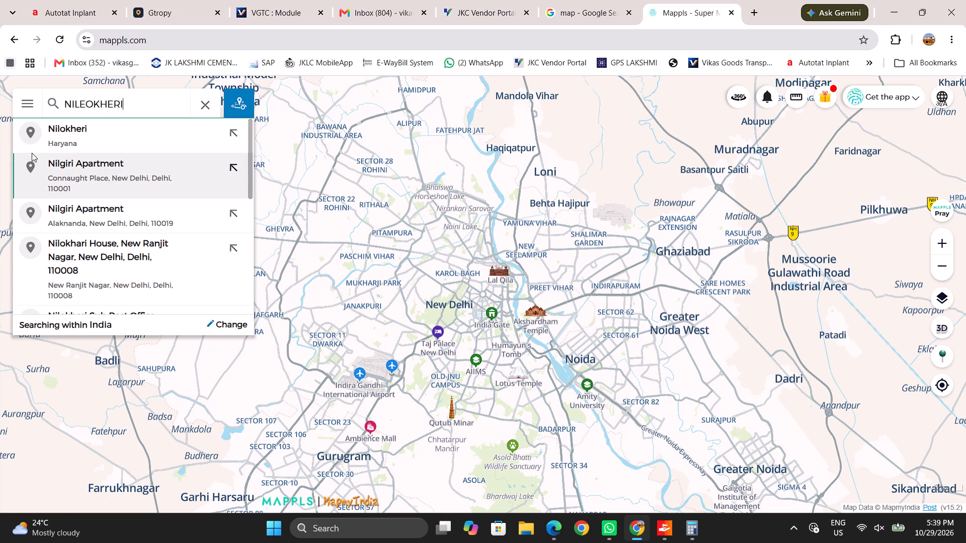
{"action": "left_click", "coordinate": [55, 149]}
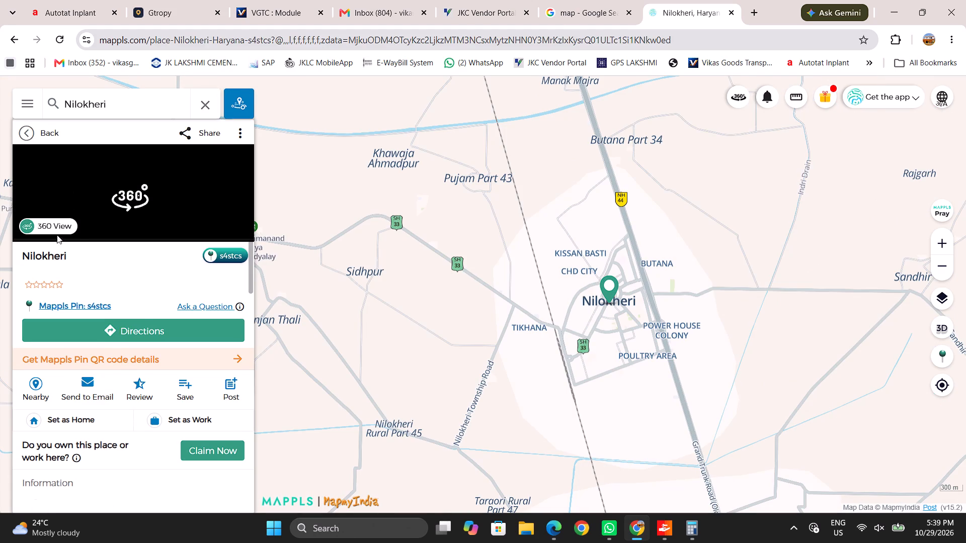
Open the Find Nearby search and set the place to search for as Nilokheri, Haryana.
{"action": "left_click", "coordinate": [234, 98]}
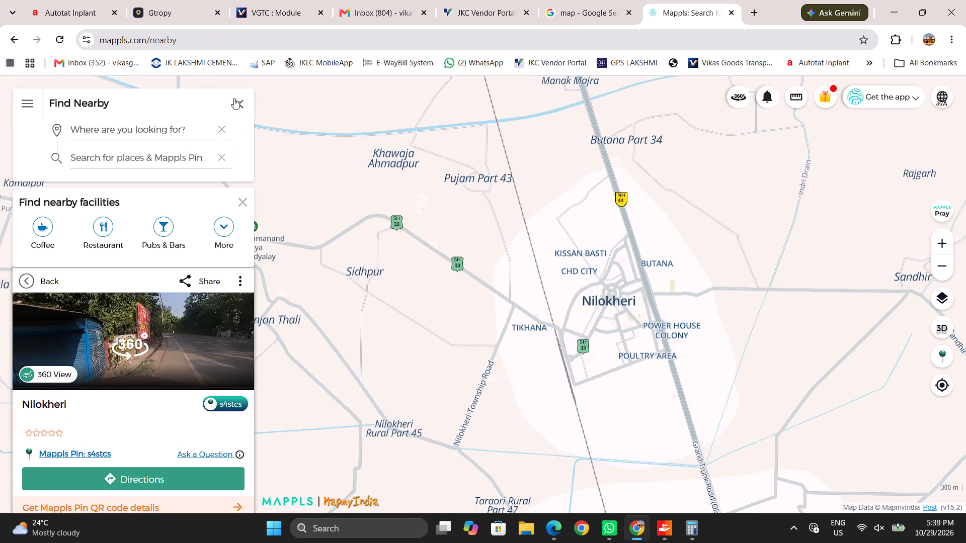
{"action": "left_click", "coordinate": [133, 153]}
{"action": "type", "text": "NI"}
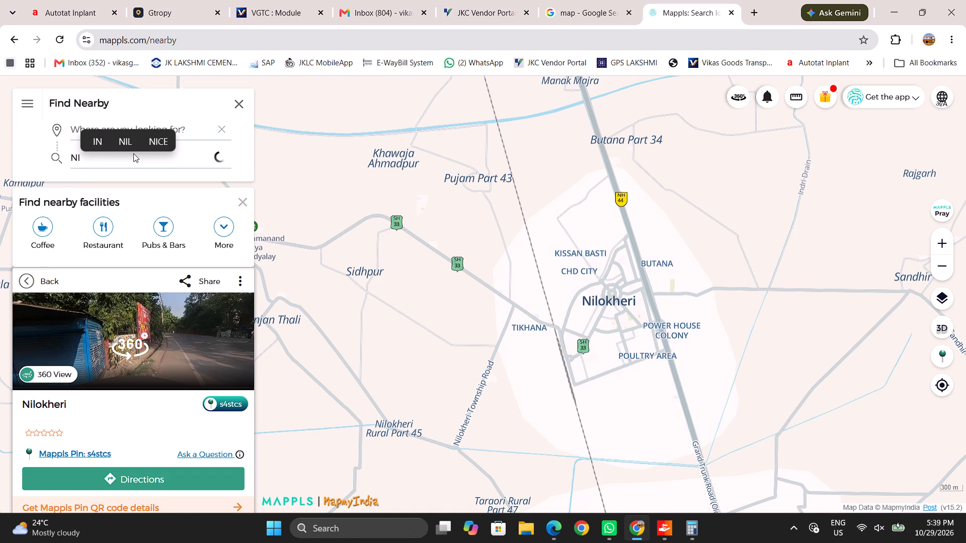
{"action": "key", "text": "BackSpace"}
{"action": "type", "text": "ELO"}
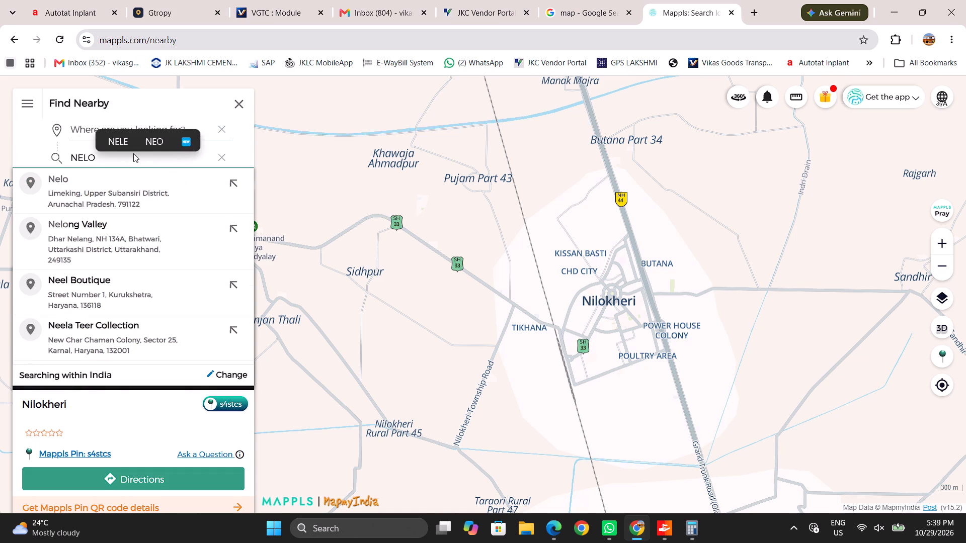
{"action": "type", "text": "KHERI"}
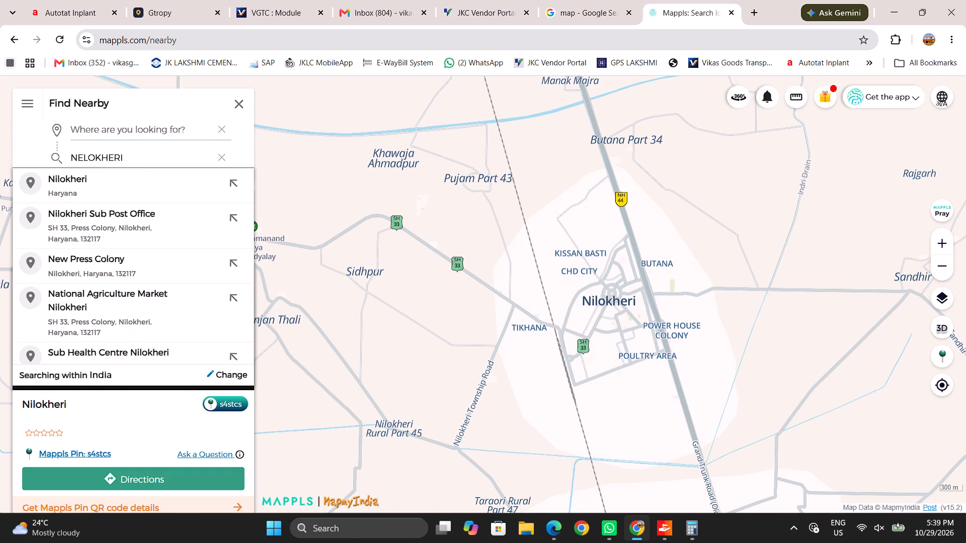
{"action": "left_click", "coordinate": [94, 192]}
Set the nearby search location to Vikas Goods Transport in Jharli, Haryana, and dismiss the chat notification.
{"action": "left_click", "coordinate": [115, 129]}
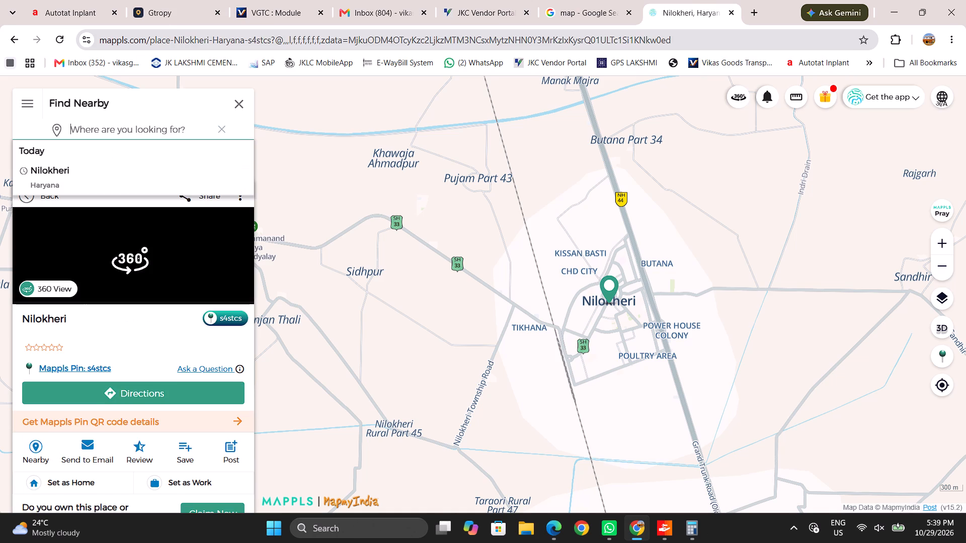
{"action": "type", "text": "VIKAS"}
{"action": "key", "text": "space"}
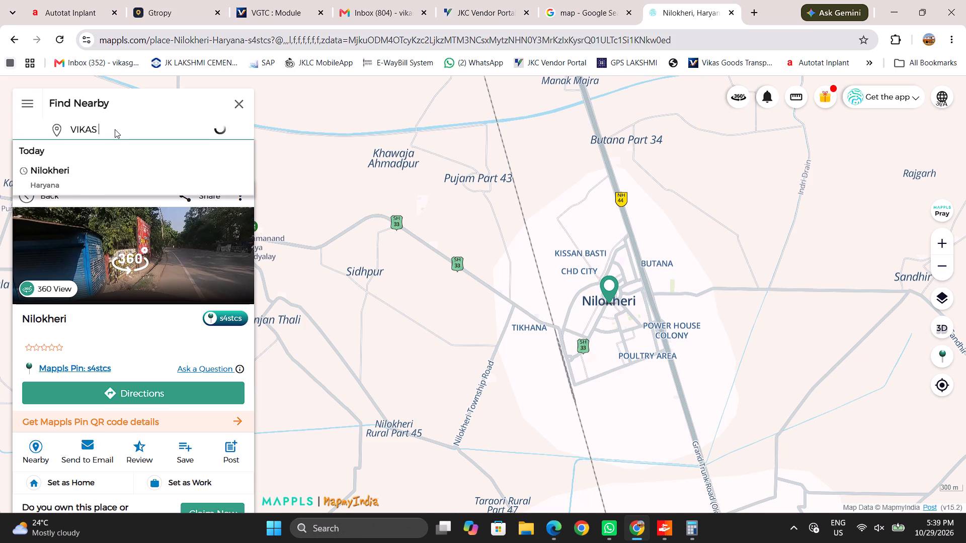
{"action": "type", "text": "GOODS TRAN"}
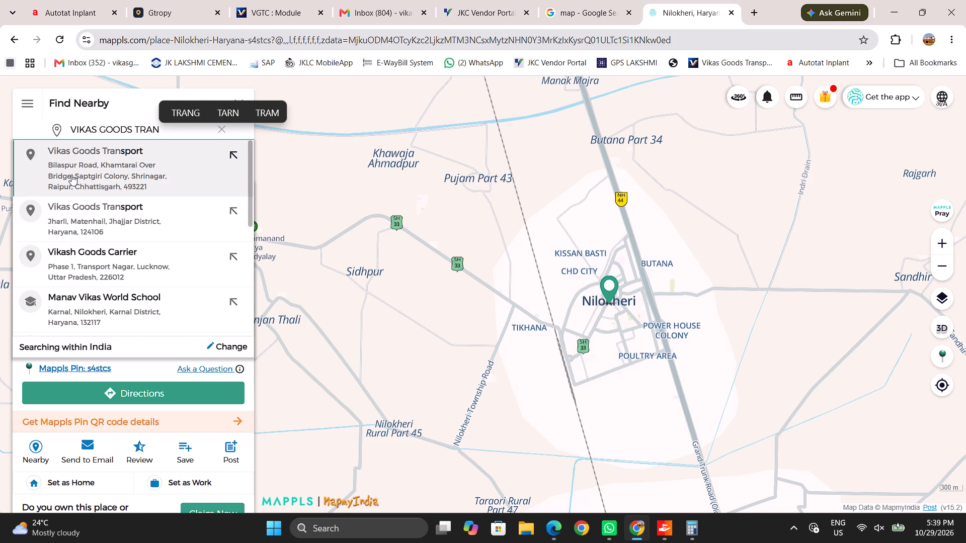
{"action": "left_click", "coordinate": [136, 215]}
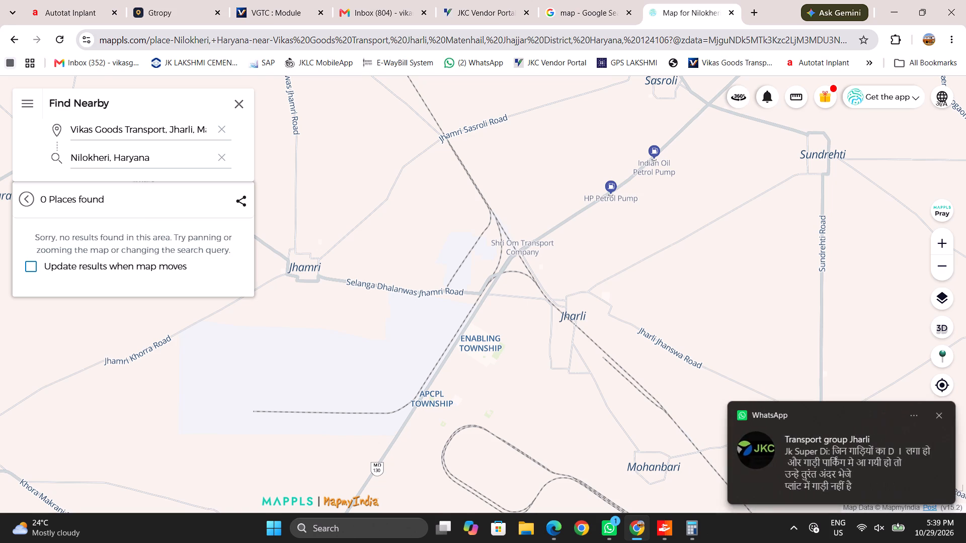
{"action": "left_click", "coordinate": [940, 415]}
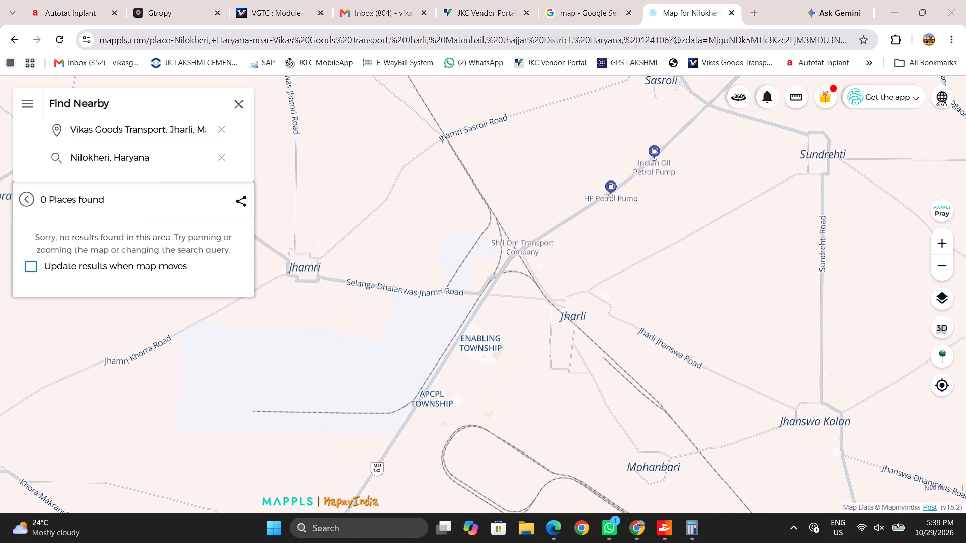
Reselect Nilokheri, Haryana as the searched place and examine the roads and towns around it on the map.
{"action": "left_click", "coordinate": [172, 153]}
{"action": "left_click", "coordinate": [160, 175]}
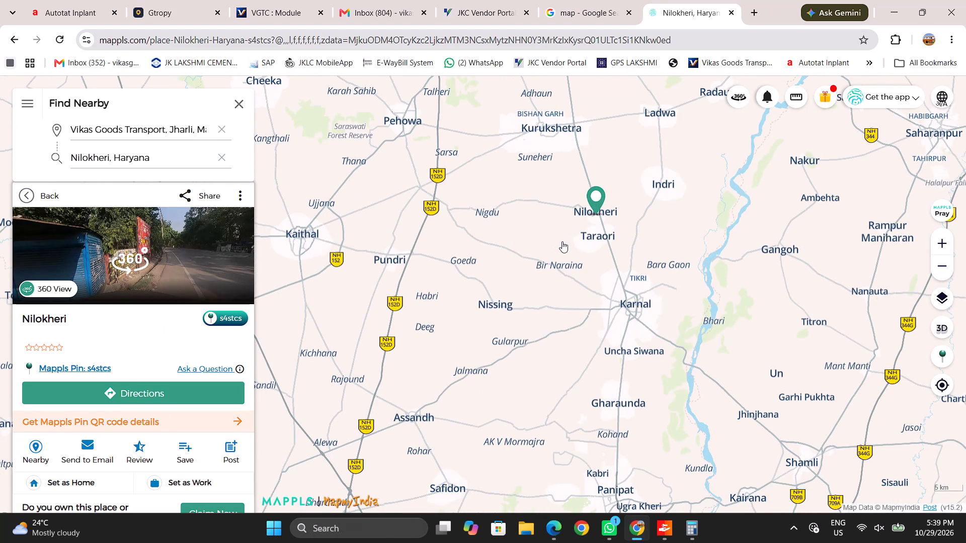
{"action": "left_click_drag", "start_coordinate": [552, 234], "coordinate": [529, 249]}
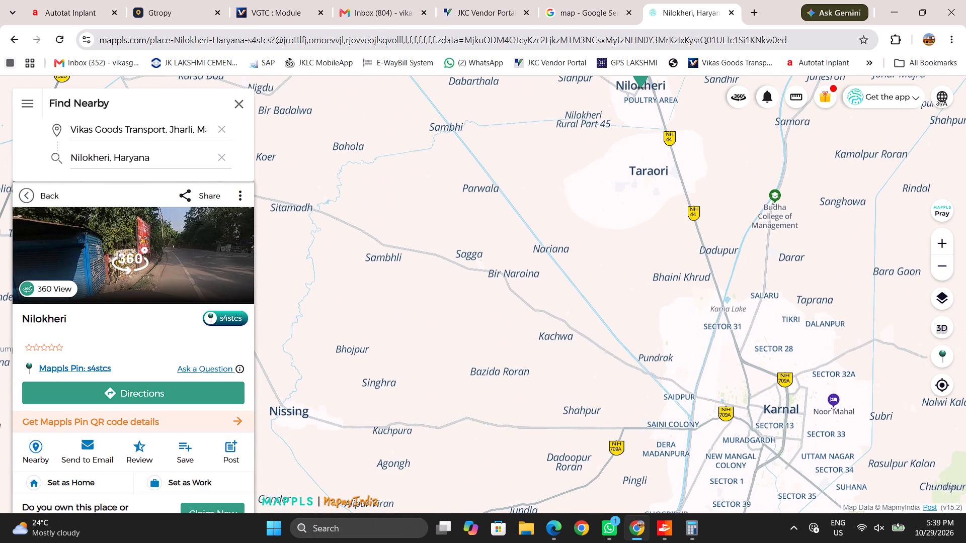
{"action": "left_click_drag", "start_coordinate": [546, 180], "coordinate": [610, 291]}
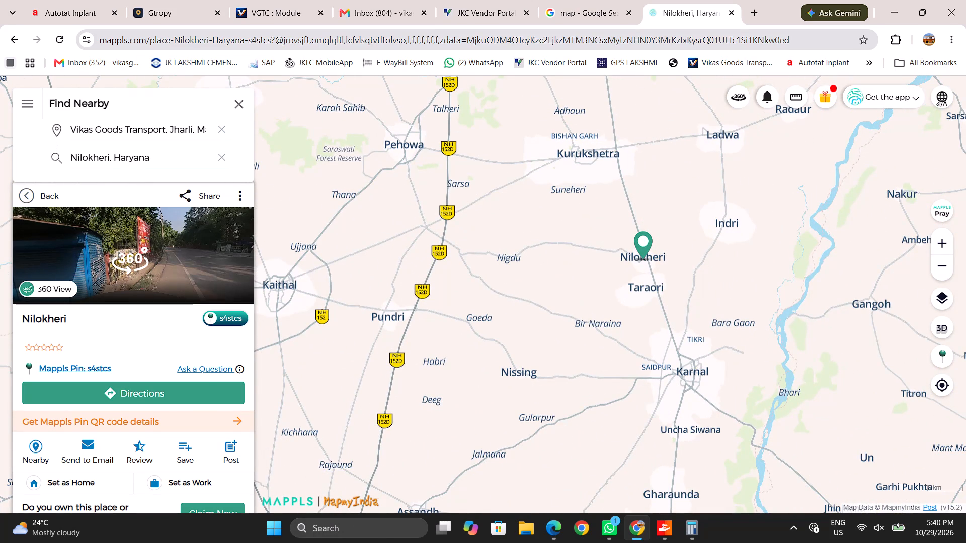
Get truck directions from Jharli, Matenhail, Jhajjar District to Nilokheri, Haryana.
{"action": "left_click", "coordinate": [186, 393]}
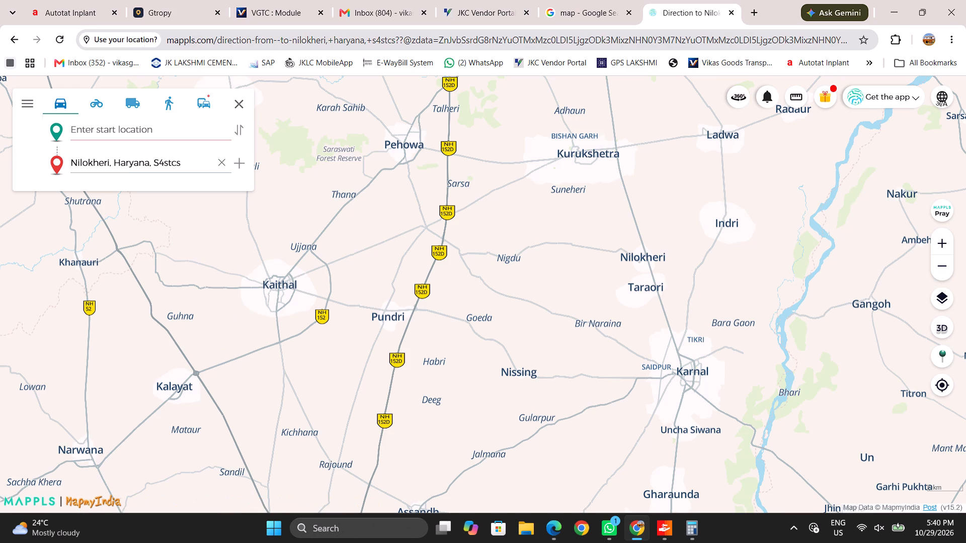
{"action": "left_click", "coordinate": [158, 135]}
{"action": "left_click", "coordinate": [263, 65]}
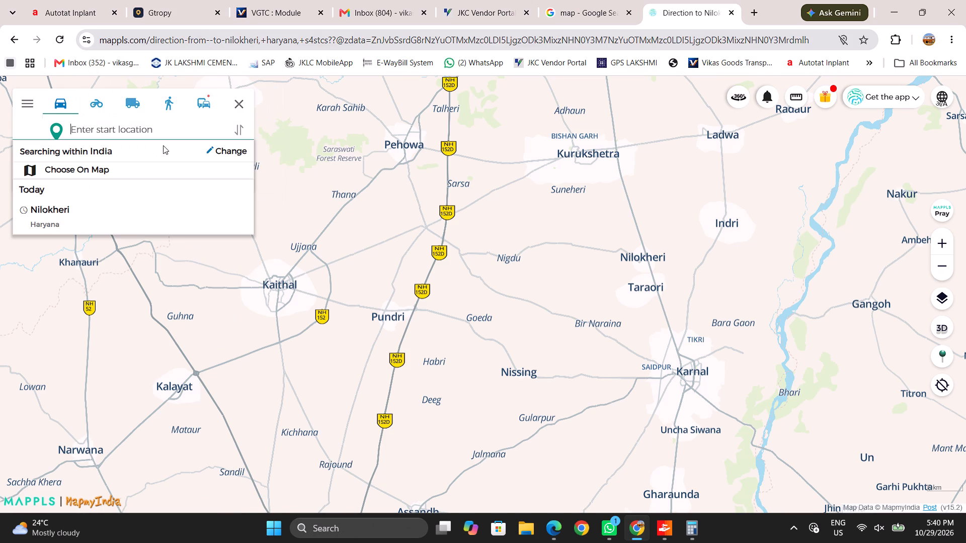
{"action": "left_click", "coordinate": [157, 124]}
{"action": "type", "text": "JHARLI HARYANA"}
{"action": "key", "text": "Return"}
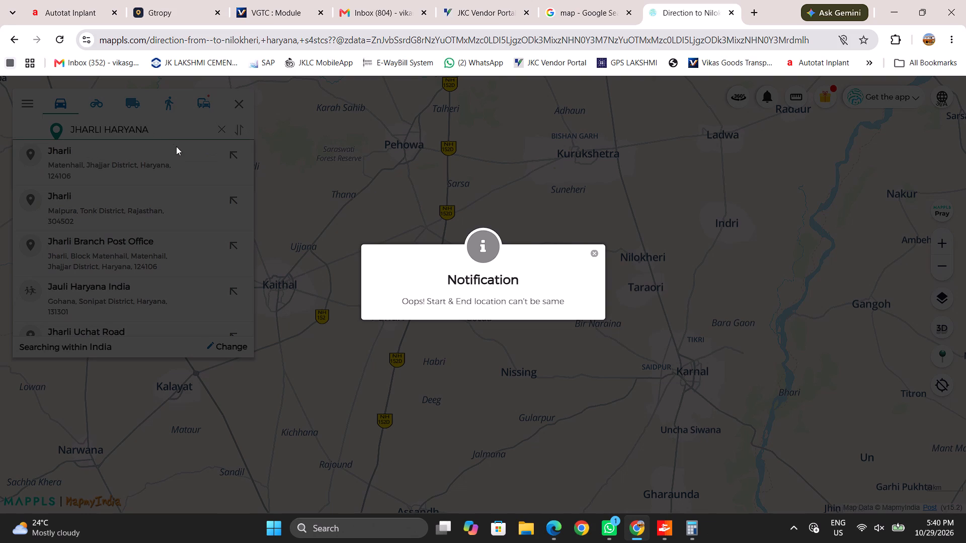
{"action": "left_click", "coordinate": [134, 161]}
{"action": "left_click", "coordinate": [134, 161]}
{"action": "left_click", "coordinate": [134, 161]}
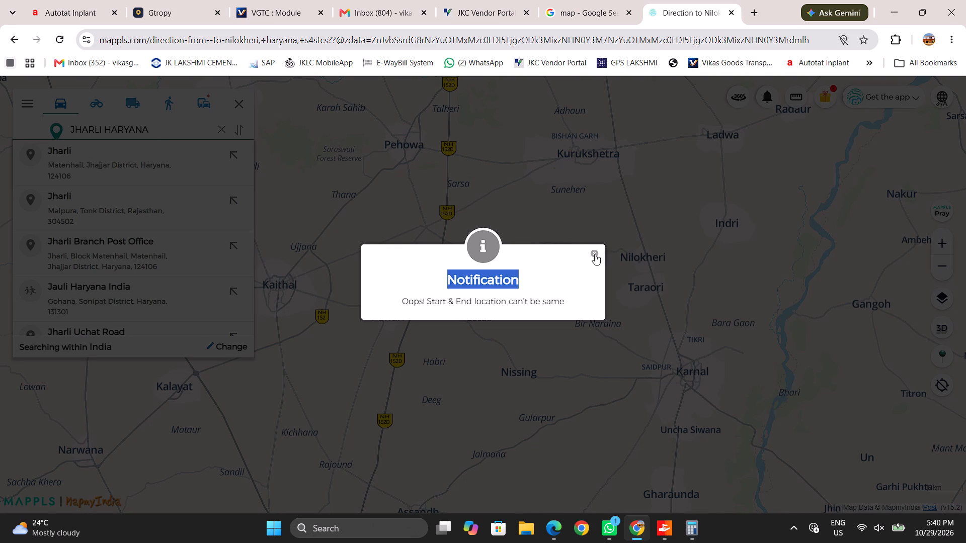
{"action": "left_click", "coordinate": [592, 255]}
{"action": "left_click", "coordinate": [133, 154]}
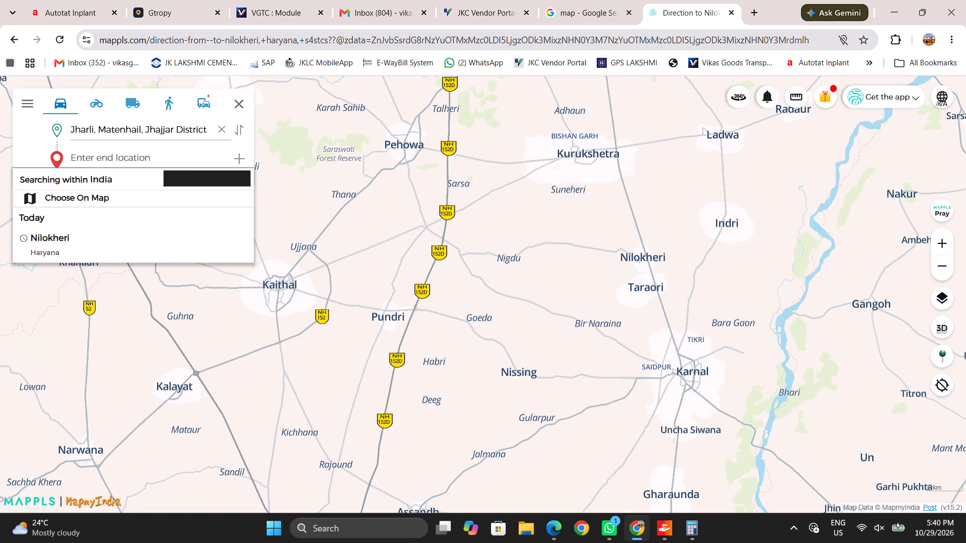
{"action": "left_click", "coordinate": [71, 261]}
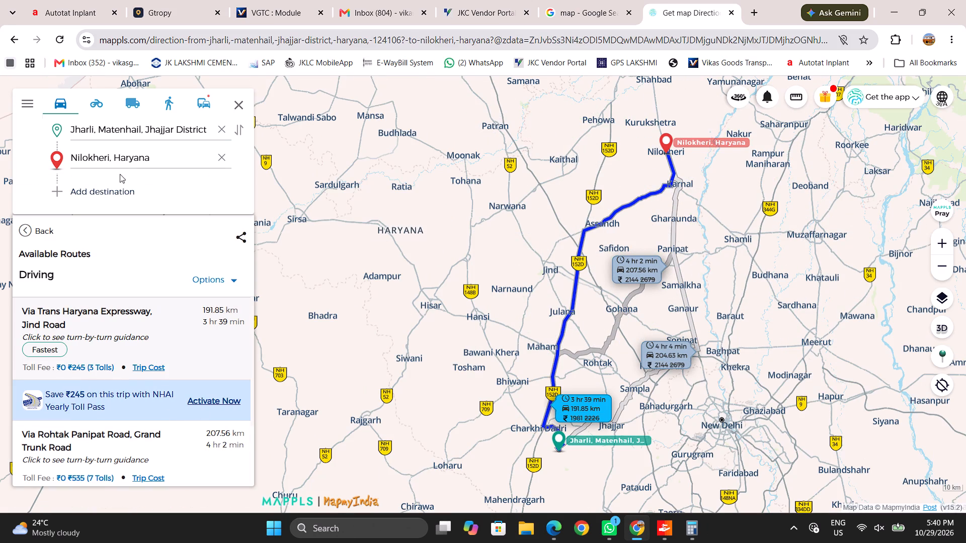
{"action": "left_click", "coordinate": [129, 105]}
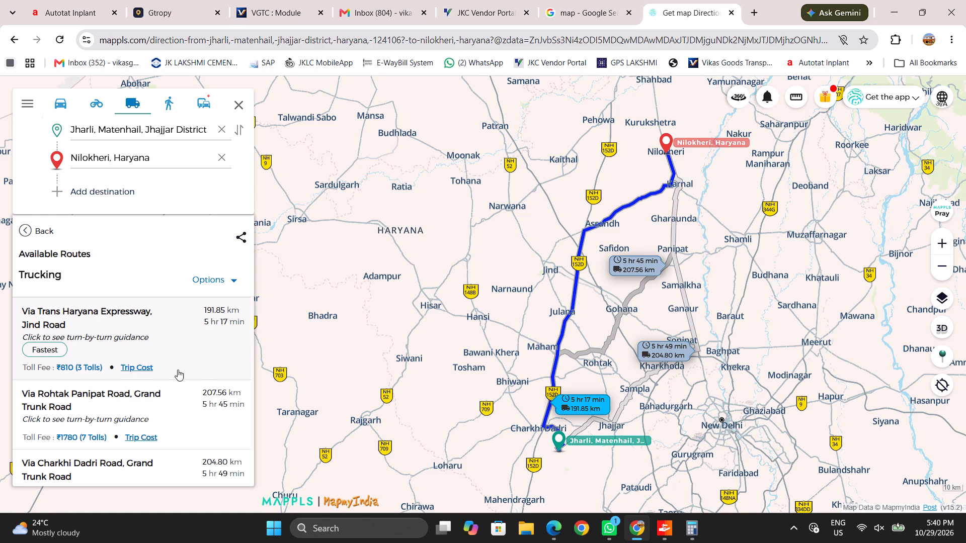
Check the toll cost summary of the truck route via Trans Haryana Expressway and Jind Road.
{"action": "left_click", "coordinate": [89, 367]}
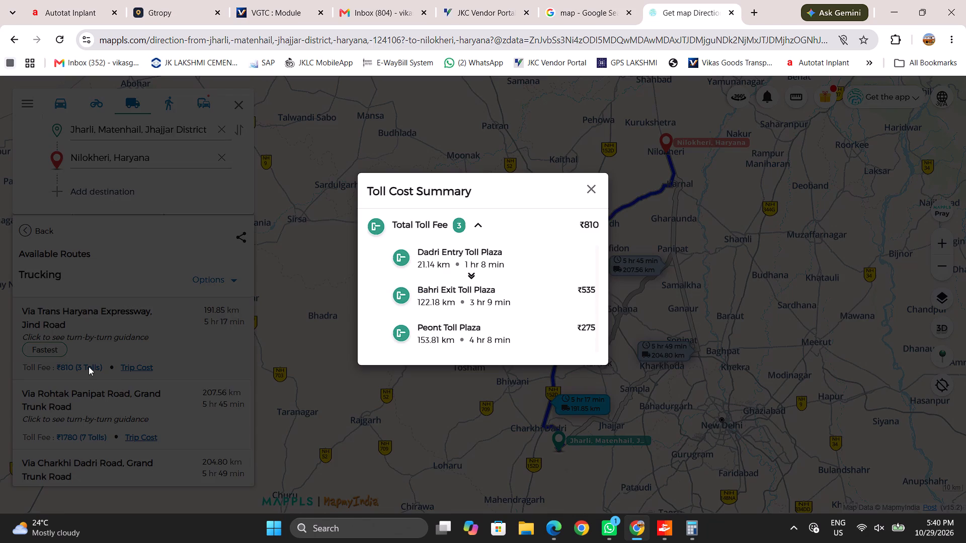
{"action": "left_click", "coordinate": [593, 190]}
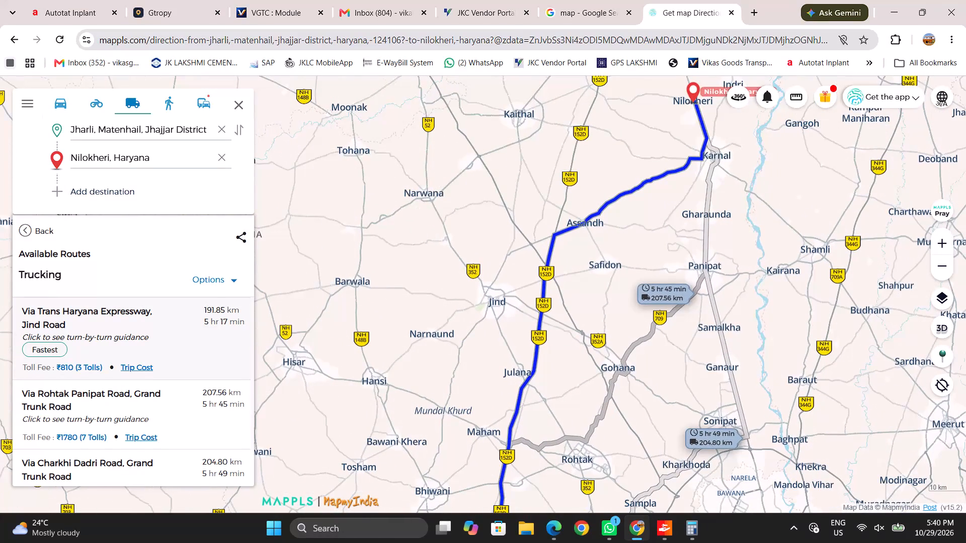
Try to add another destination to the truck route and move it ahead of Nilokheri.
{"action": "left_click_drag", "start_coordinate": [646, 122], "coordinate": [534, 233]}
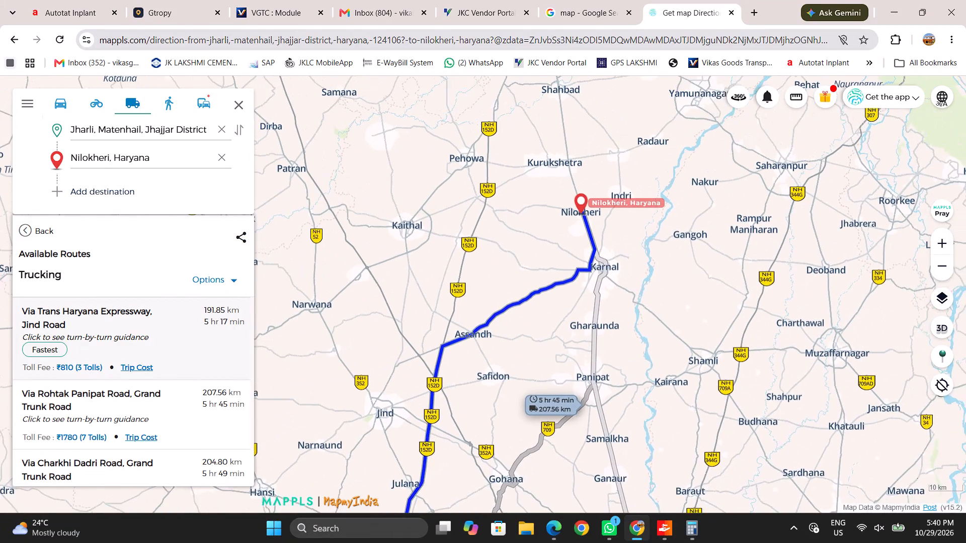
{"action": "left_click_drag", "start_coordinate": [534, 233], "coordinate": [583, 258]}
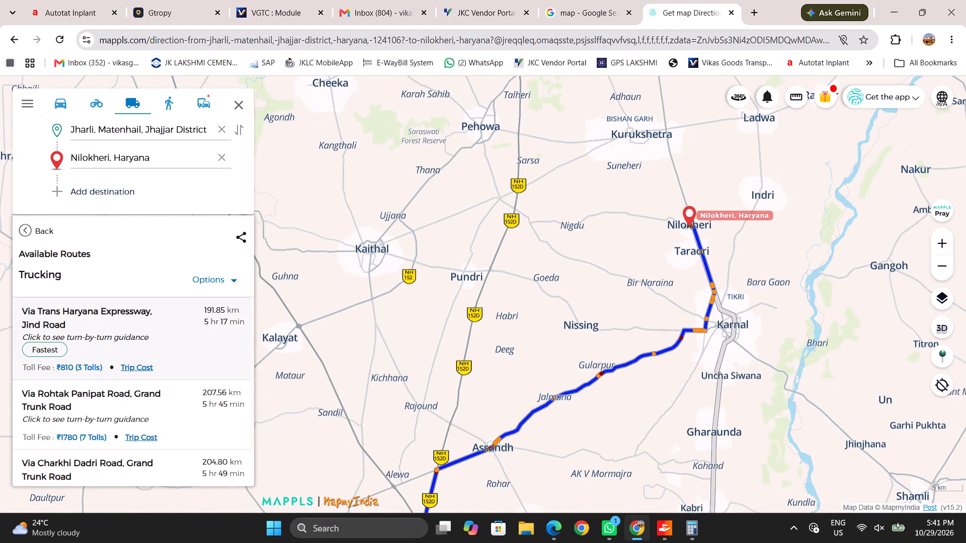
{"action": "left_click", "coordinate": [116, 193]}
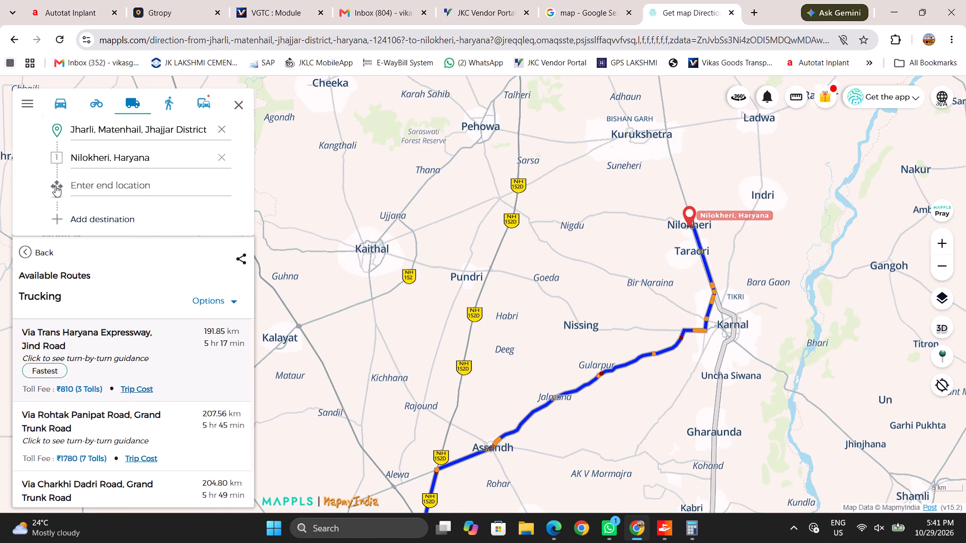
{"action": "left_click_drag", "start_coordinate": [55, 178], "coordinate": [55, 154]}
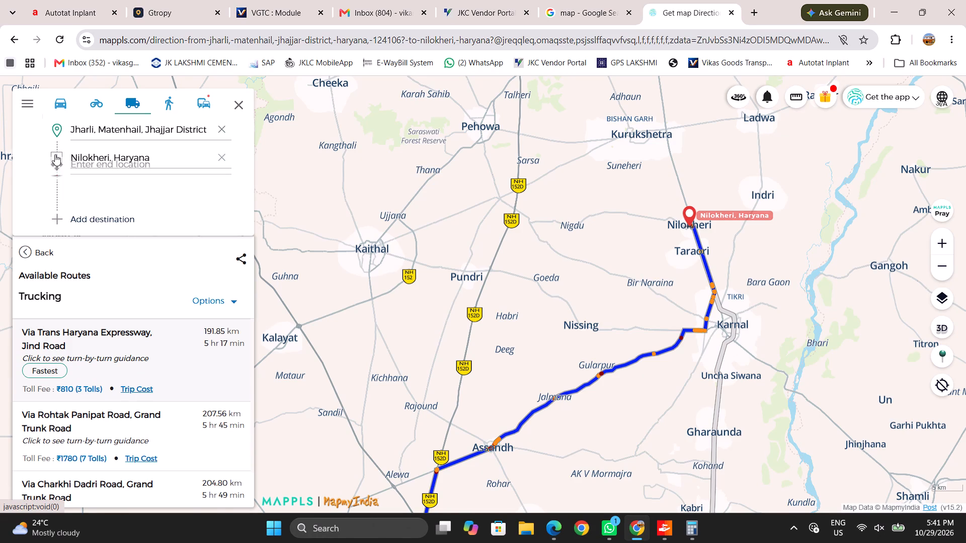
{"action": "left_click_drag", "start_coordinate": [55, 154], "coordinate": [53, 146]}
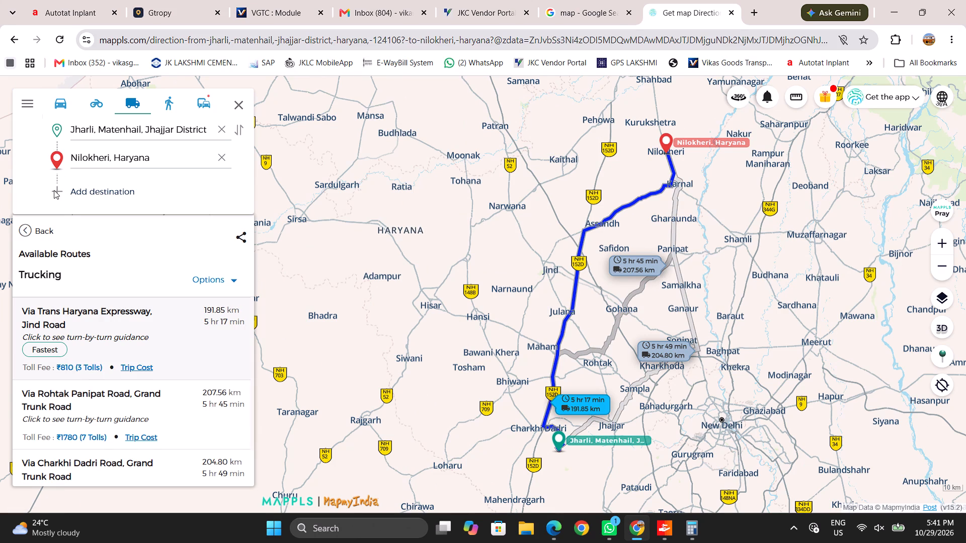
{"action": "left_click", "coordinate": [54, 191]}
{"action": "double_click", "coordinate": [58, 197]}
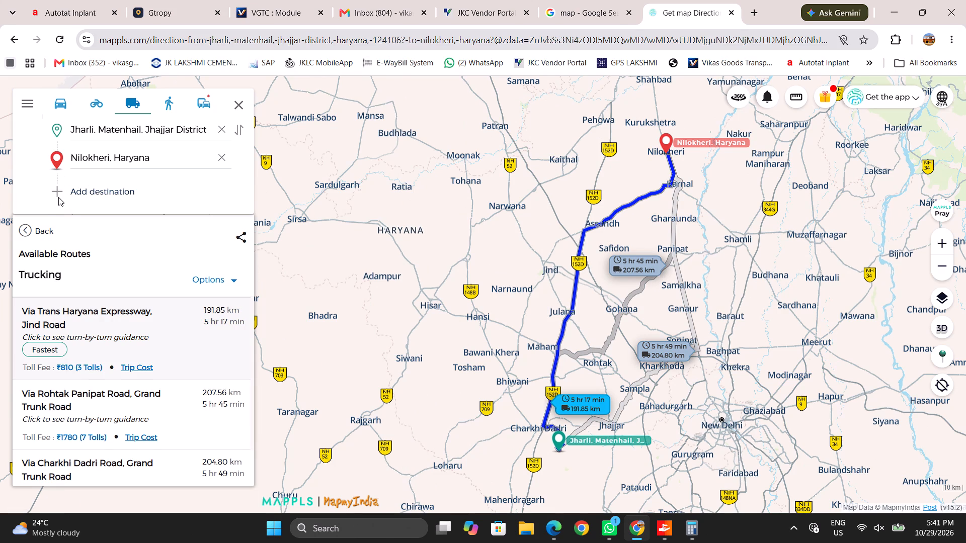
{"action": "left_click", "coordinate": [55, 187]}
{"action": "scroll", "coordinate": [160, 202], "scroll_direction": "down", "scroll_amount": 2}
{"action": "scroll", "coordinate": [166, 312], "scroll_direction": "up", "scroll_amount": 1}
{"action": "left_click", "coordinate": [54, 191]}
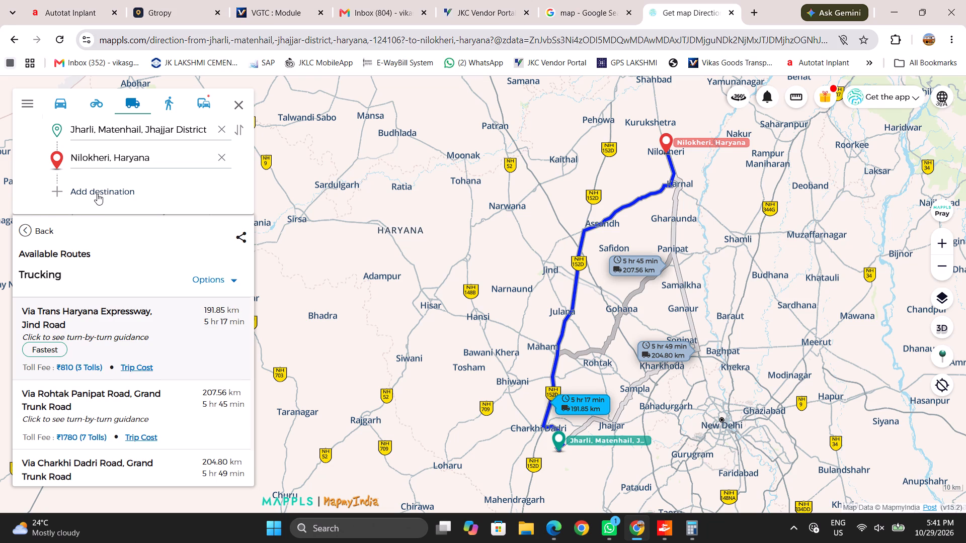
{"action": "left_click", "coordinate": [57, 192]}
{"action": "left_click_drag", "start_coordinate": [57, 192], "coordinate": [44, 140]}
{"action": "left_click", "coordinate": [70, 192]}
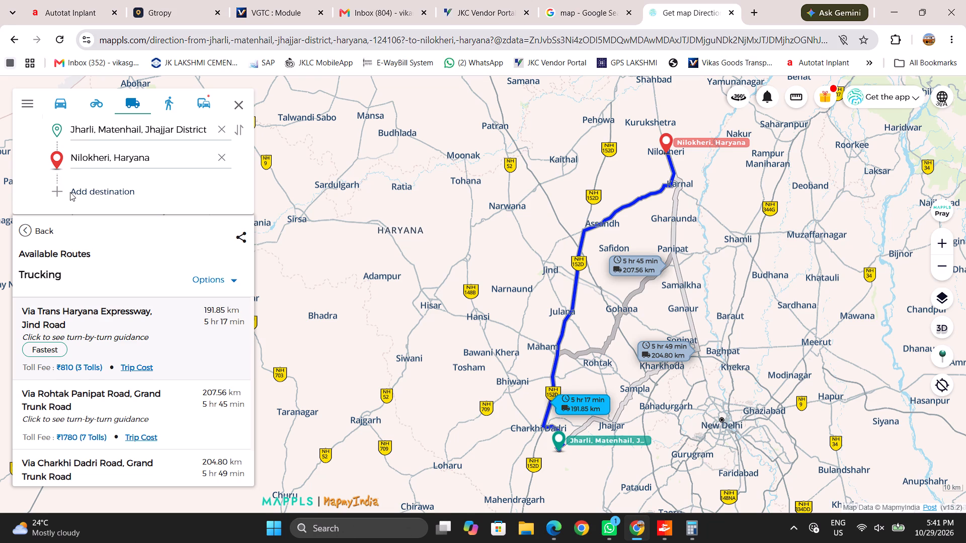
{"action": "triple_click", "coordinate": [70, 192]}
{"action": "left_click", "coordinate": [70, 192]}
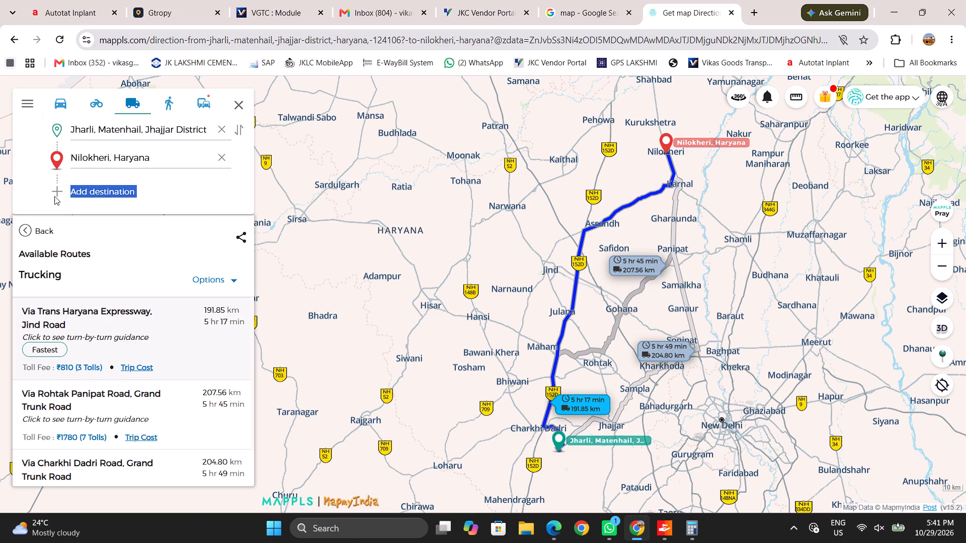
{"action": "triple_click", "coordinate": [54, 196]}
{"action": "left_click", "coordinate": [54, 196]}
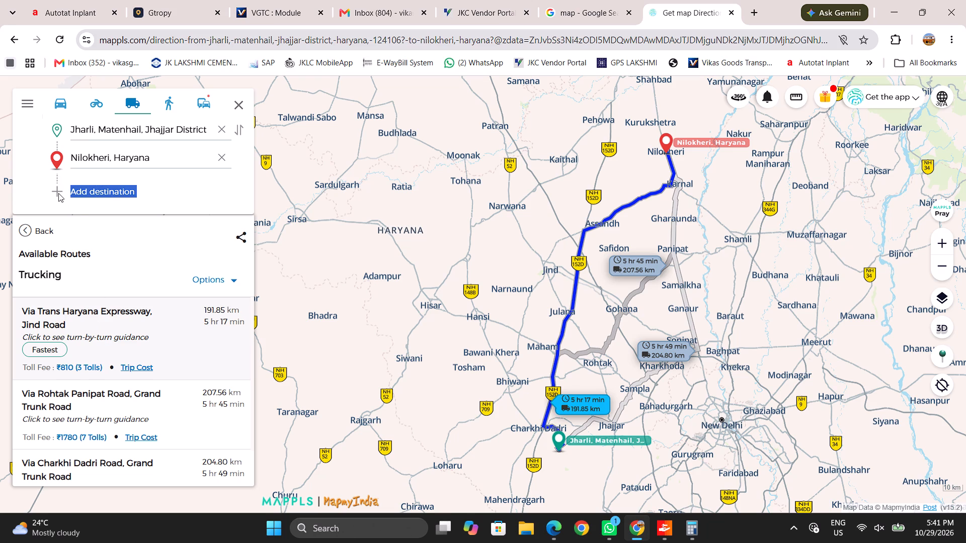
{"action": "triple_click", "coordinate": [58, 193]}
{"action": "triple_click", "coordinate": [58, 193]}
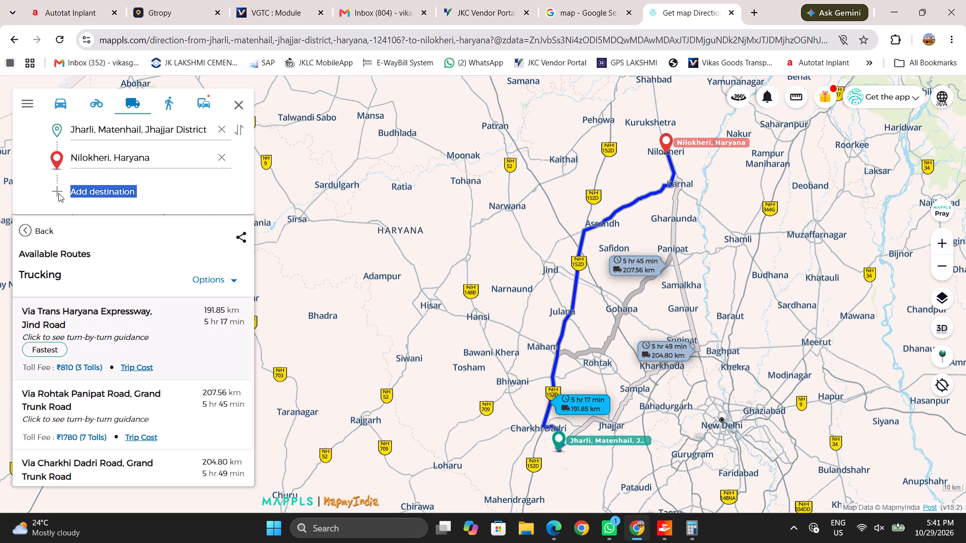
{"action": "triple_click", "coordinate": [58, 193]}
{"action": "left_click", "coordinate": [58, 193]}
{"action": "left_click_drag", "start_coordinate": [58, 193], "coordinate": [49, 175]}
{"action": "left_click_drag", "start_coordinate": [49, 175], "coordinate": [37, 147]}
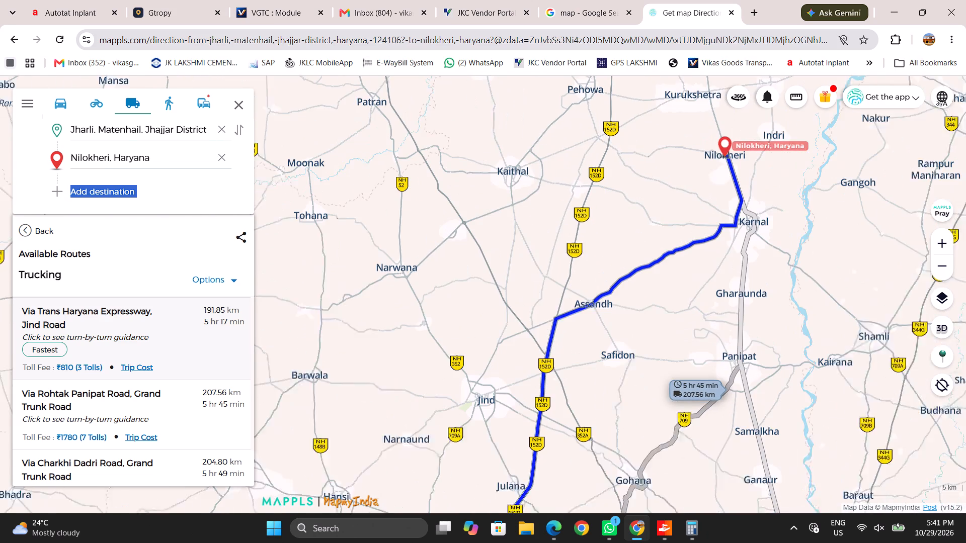
Examine the NH 152D stretch between Kaithal and Pundri and how it lies relative to the Jharli to Nilokheri route.
{"action": "left_click", "coordinate": [609, 146]}
{"action": "triple_click", "coordinate": [609, 146]}
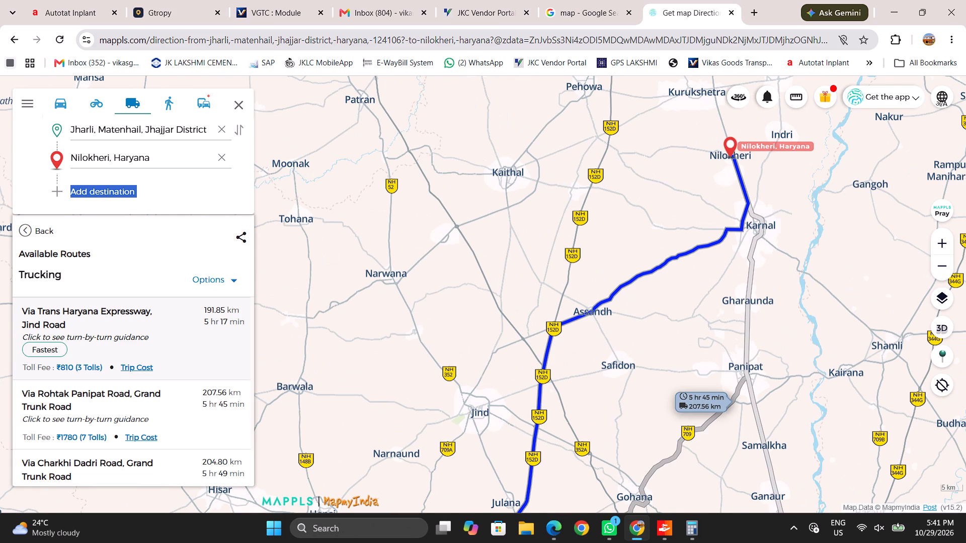
{"action": "triple_click", "coordinate": [609, 146]}
{"action": "triple_click", "coordinate": [609, 146]}
{"action": "triple_click", "coordinate": [609, 146]}
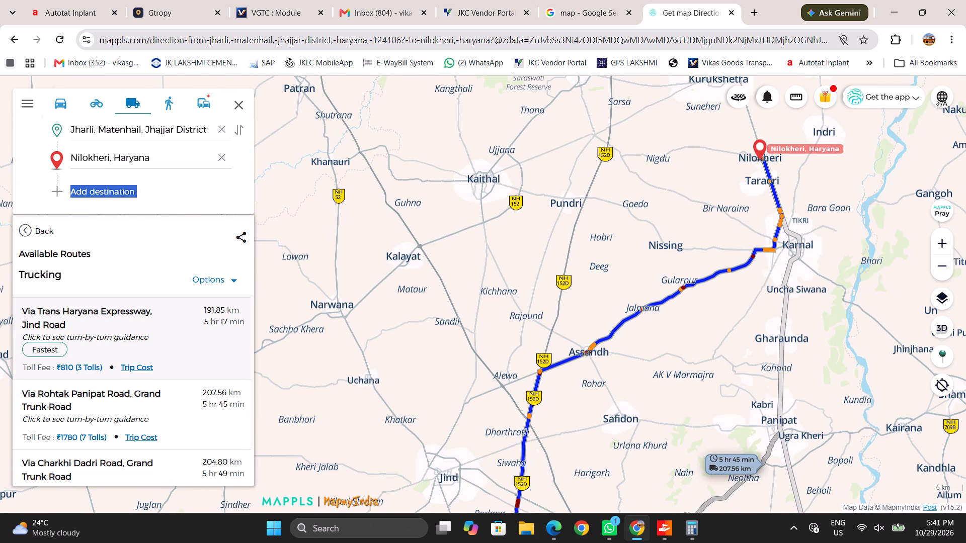
{"action": "double_click", "coordinate": [609, 146]}
{"action": "scroll", "coordinate": [609, 146], "scroll_direction": "up", "scroll_amount": 1}
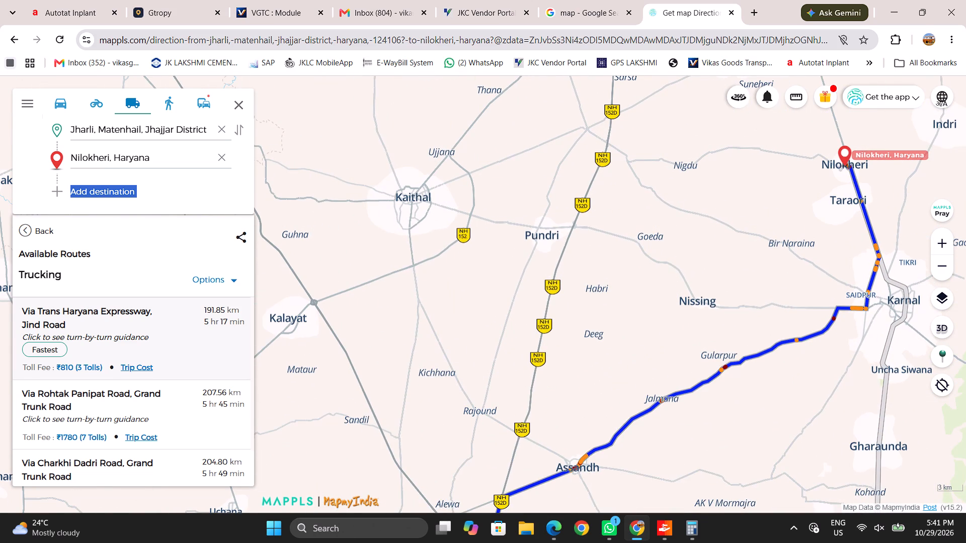
{"action": "double_click", "coordinate": [610, 148]}
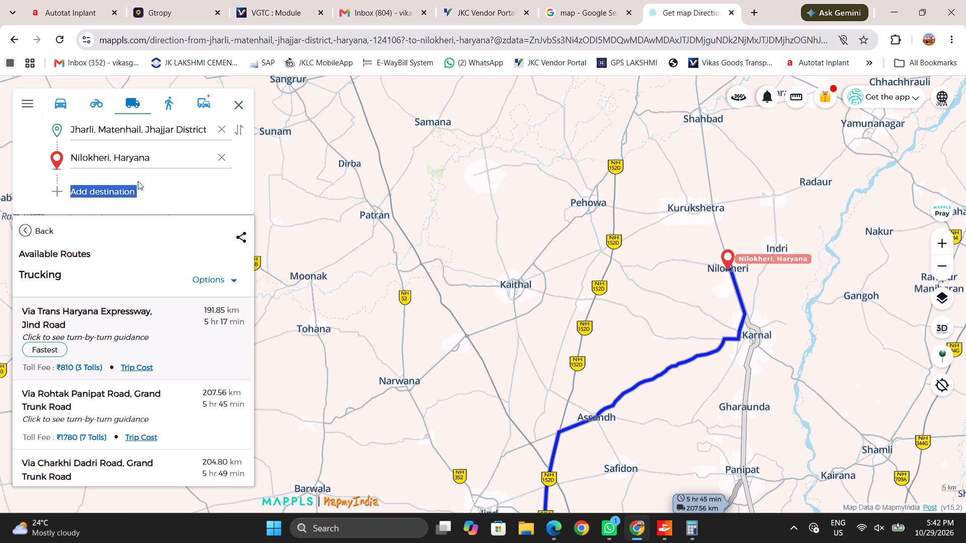
Try again to add a destination to the truck route, and reload the directions page.
{"action": "left_click", "coordinate": [55, 192]}
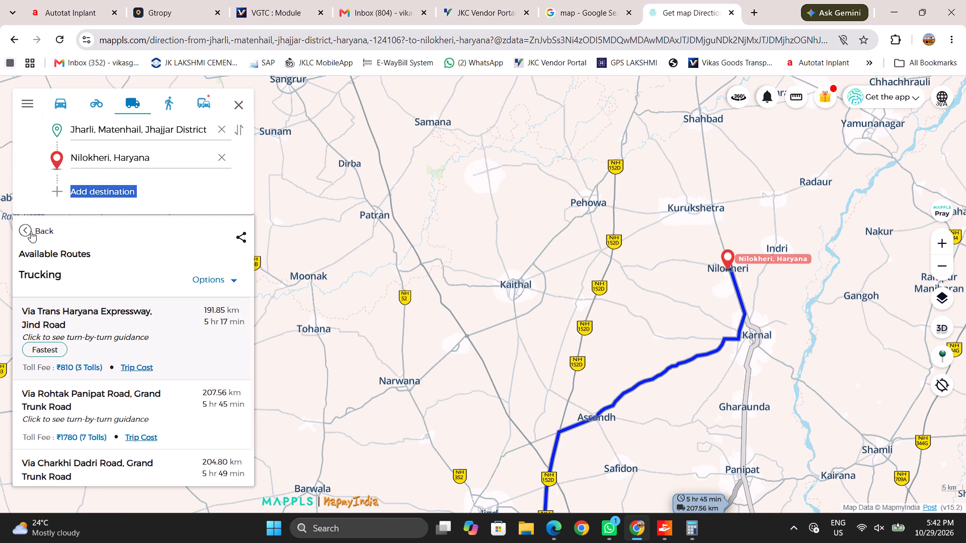
{"action": "left_click", "coordinate": [31, 231]}
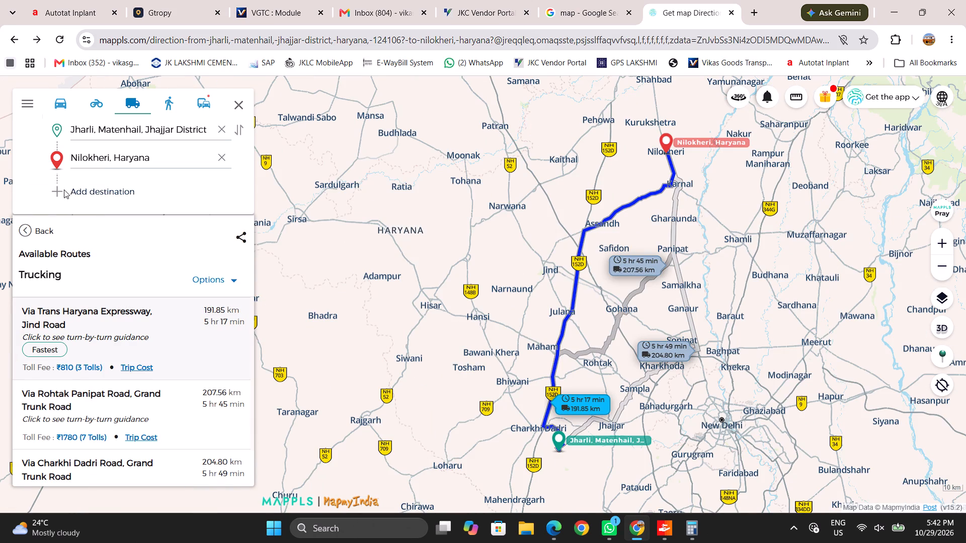
{"action": "left_click", "coordinate": [60, 192]}
{"action": "left_click", "coordinate": [58, 39]}
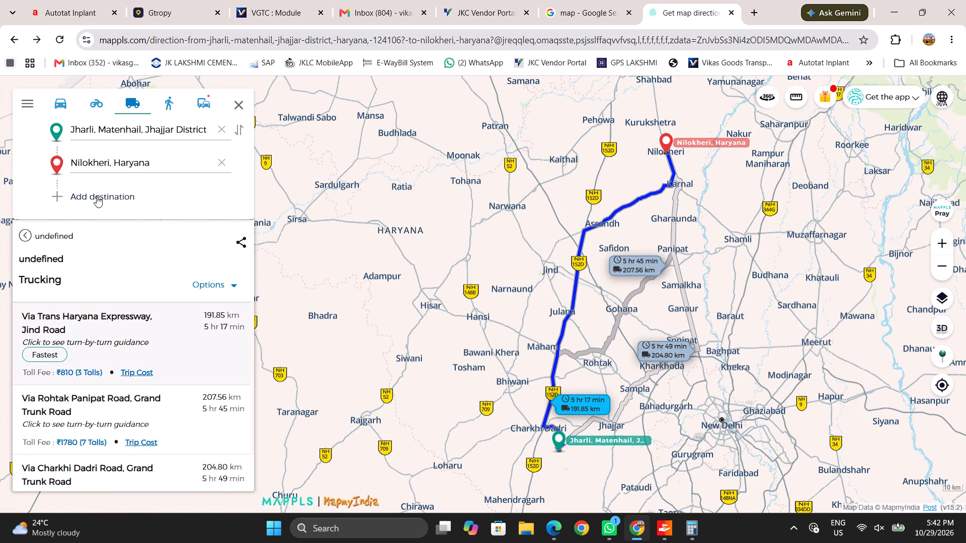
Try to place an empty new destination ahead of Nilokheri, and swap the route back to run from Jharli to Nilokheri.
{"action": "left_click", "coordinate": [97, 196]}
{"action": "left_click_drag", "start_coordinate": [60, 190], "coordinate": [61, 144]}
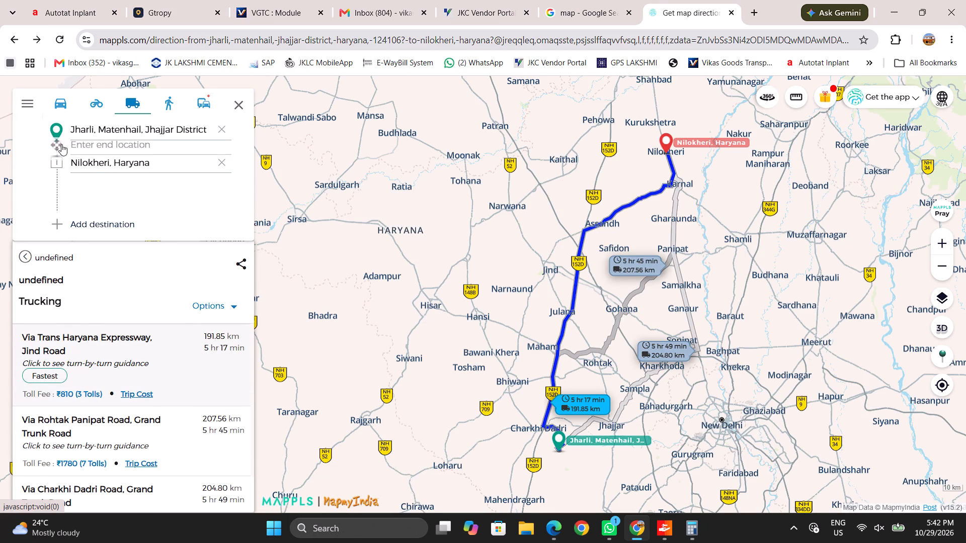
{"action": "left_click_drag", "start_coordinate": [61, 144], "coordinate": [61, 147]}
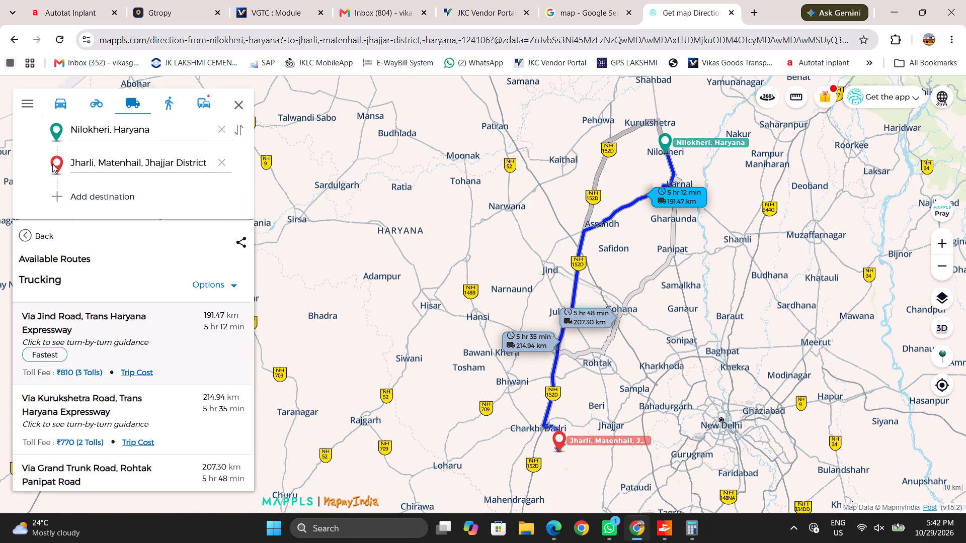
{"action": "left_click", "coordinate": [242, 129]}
Add a destination after Nilokheri, chosen on the map on Trans Haryana Expressway at Pundri Rural, Fatehpur Pundri, Kaithal District.
{"action": "left_click", "coordinate": [61, 208]}
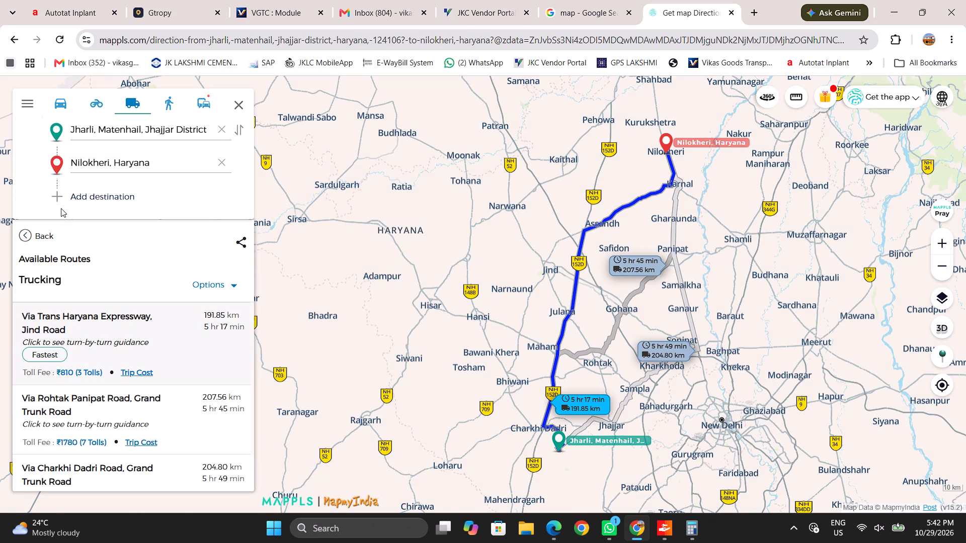
{"action": "left_click", "coordinate": [59, 197]}
{"action": "left_click", "coordinate": [88, 192]}
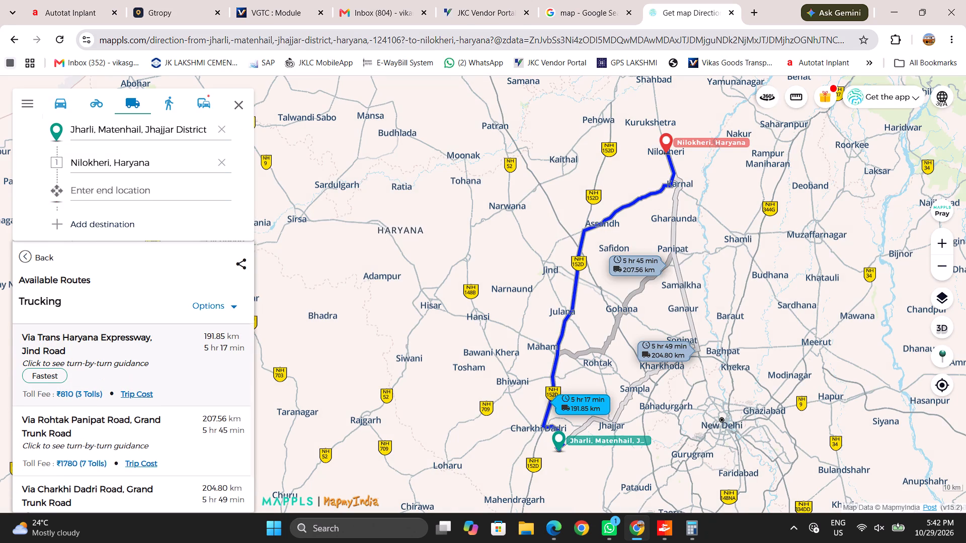
{"action": "left_click", "coordinate": [114, 187]}
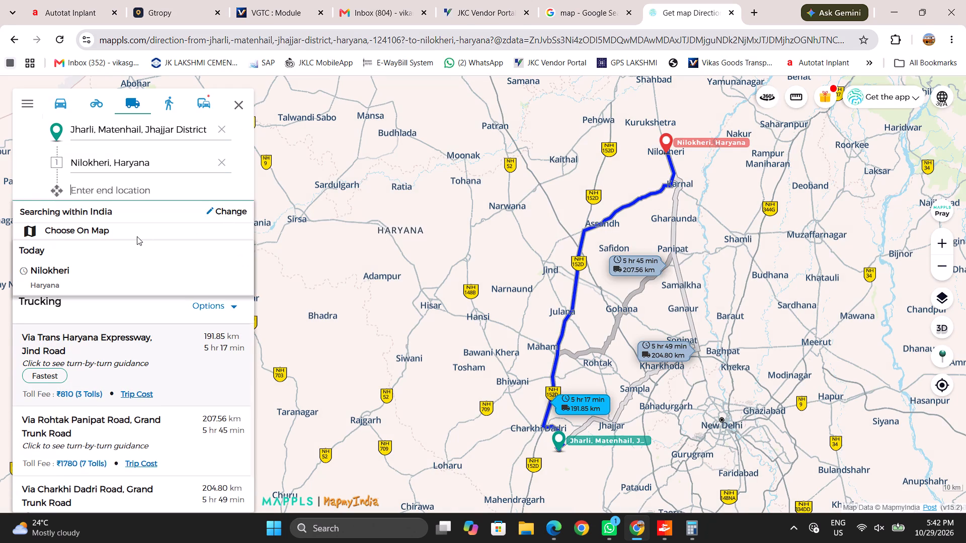
{"action": "left_click", "coordinate": [137, 236]}
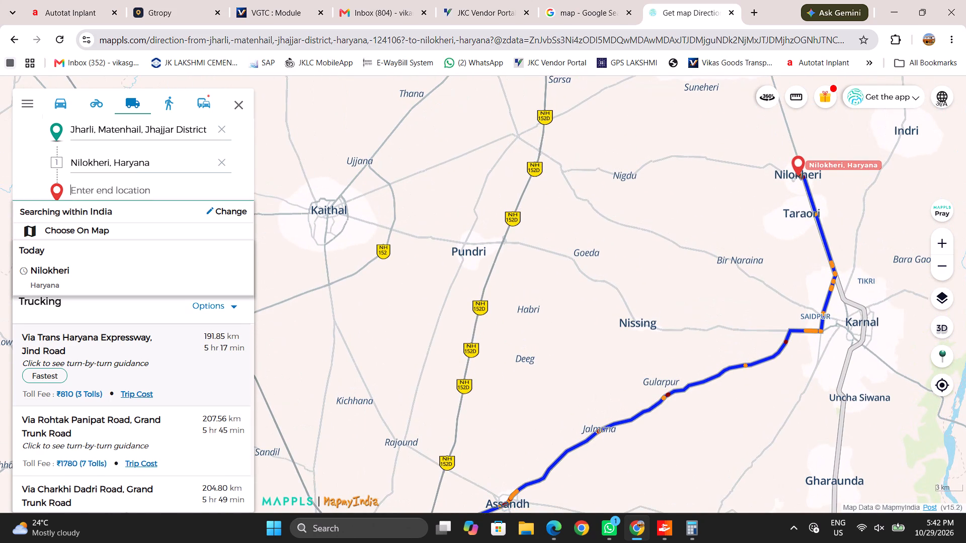
{"action": "left_click", "coordinate": [542, 153]}
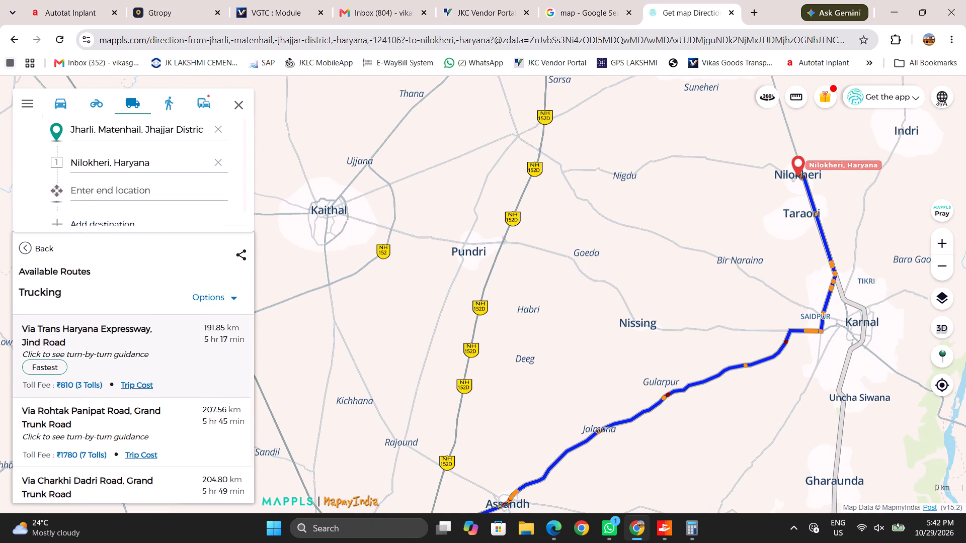
{"action": "left_click", "coordinate": [188, 181]}
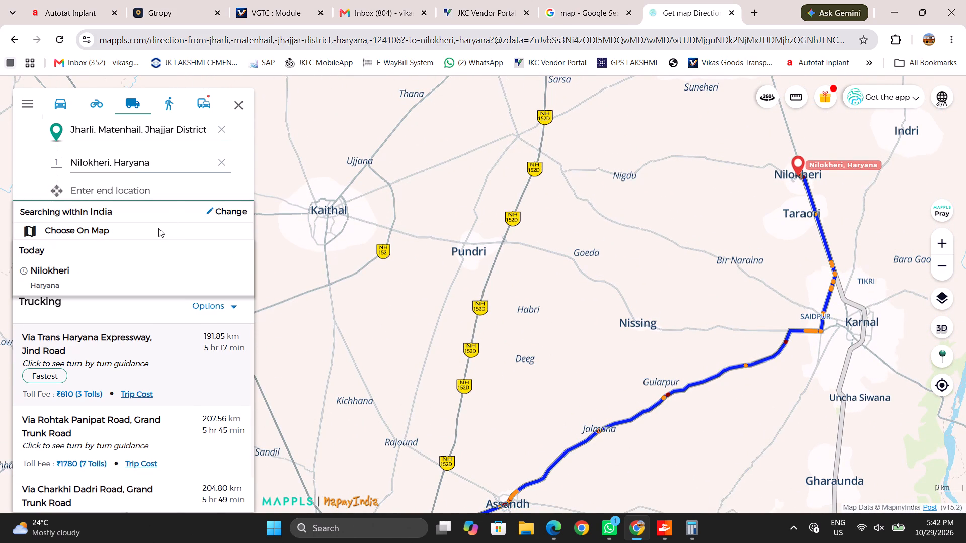
{"action": "left_click", "coordinate": [158, 228]}
{"action": "left_click", "coordinate": [158, 228]}
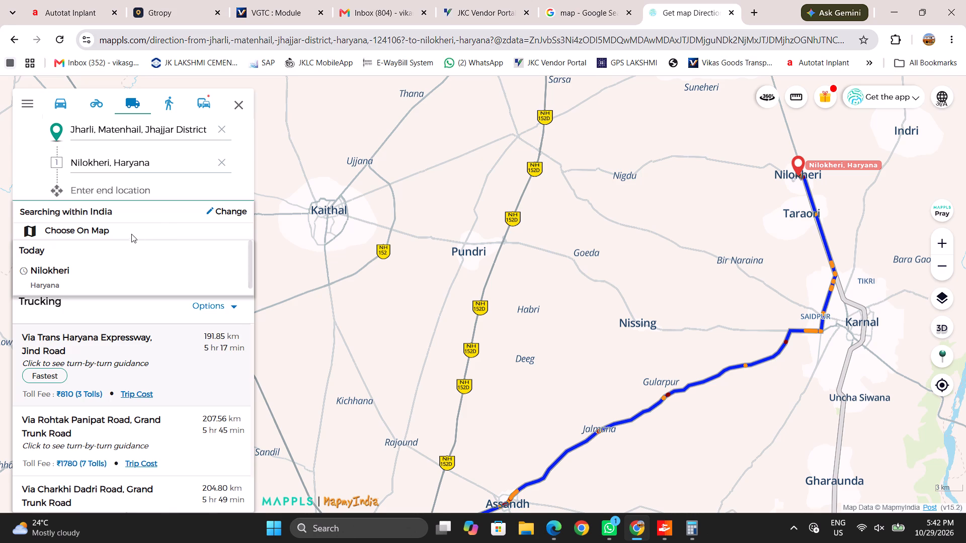
{"action": "left_click", "coordinate": [126, 233]}
{"action": "left_click_drag", "start_coordinate": [126, 233], "coordinate": [199, 227]}
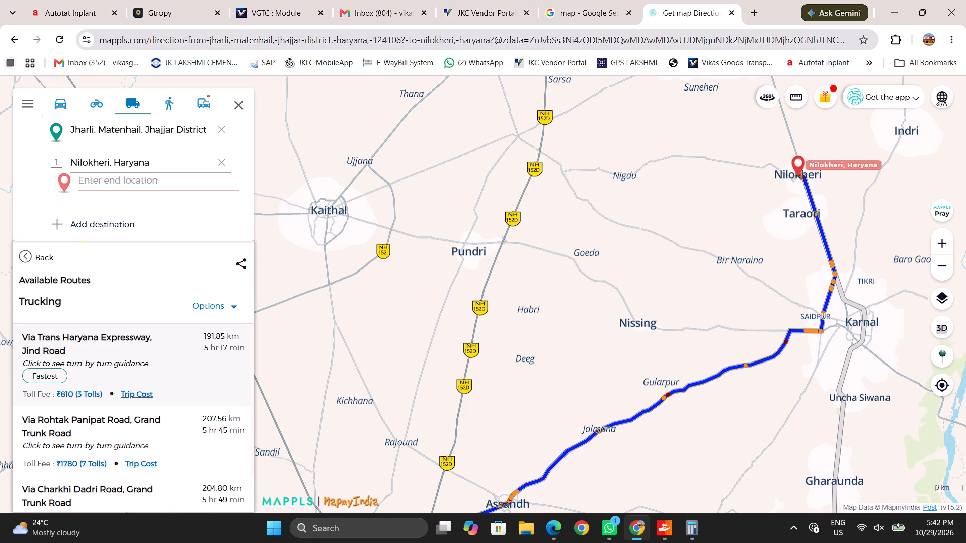
{"action": "left_click_drag", "start_coordinate": [199, 227], "coordinate": [151, 236]}
{"action": "left_click", "coordinate": [121, 188]}
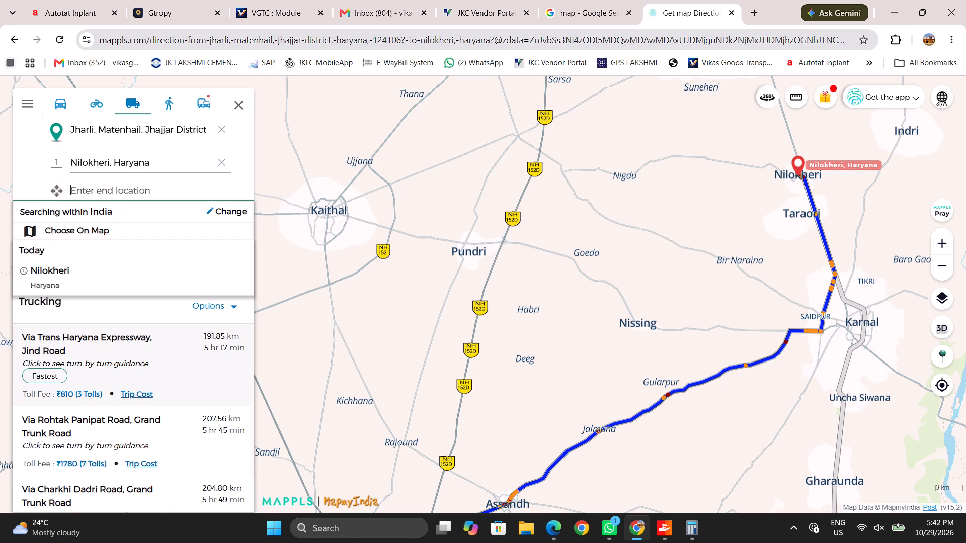
{"action": "left_click", "coordinate": [83, 232]}
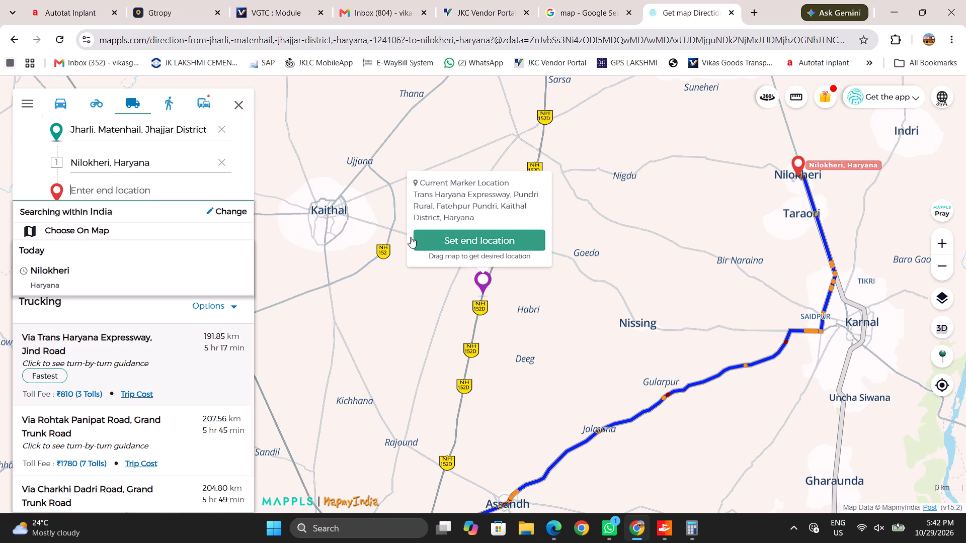
{"action": "left_click", "coordinate": [488, 237]}
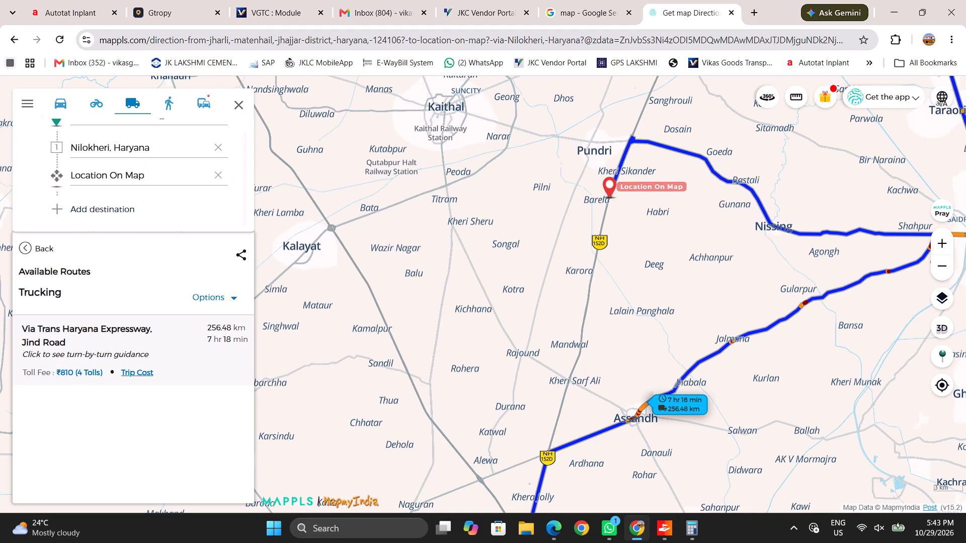
Try to move the Location On Map destination ahead of Nilokheri in the truck route.
{"action": "left_click_drag", "start_coordinate": [58, 188], "coordinate": [53, 148]}
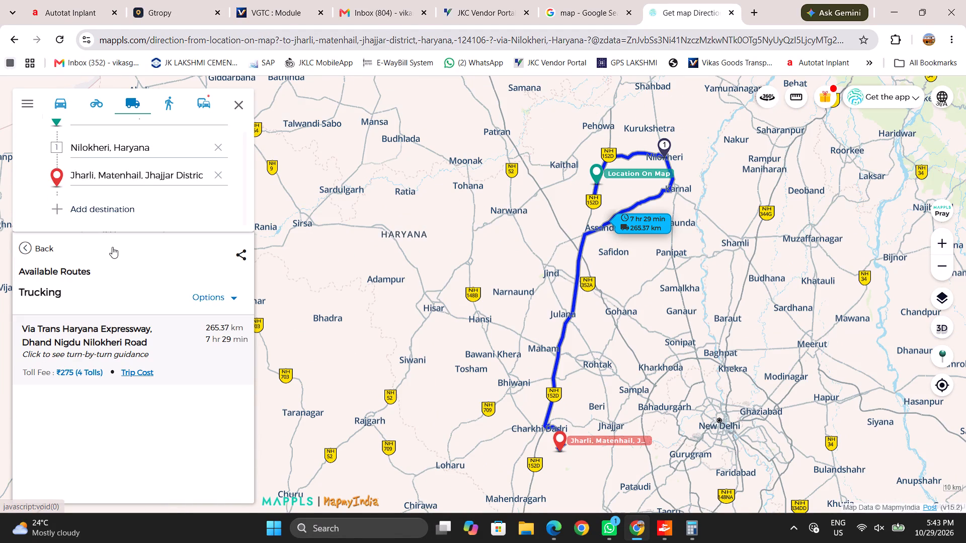
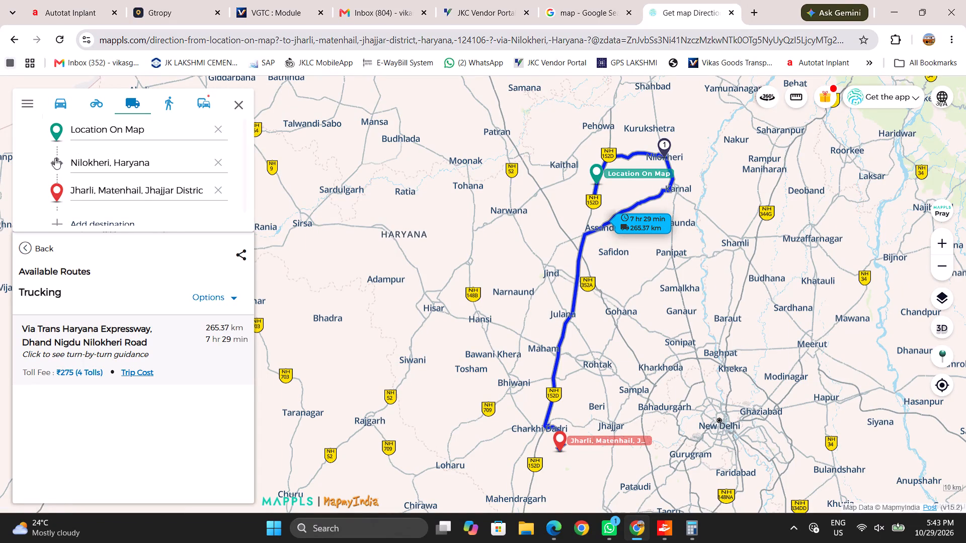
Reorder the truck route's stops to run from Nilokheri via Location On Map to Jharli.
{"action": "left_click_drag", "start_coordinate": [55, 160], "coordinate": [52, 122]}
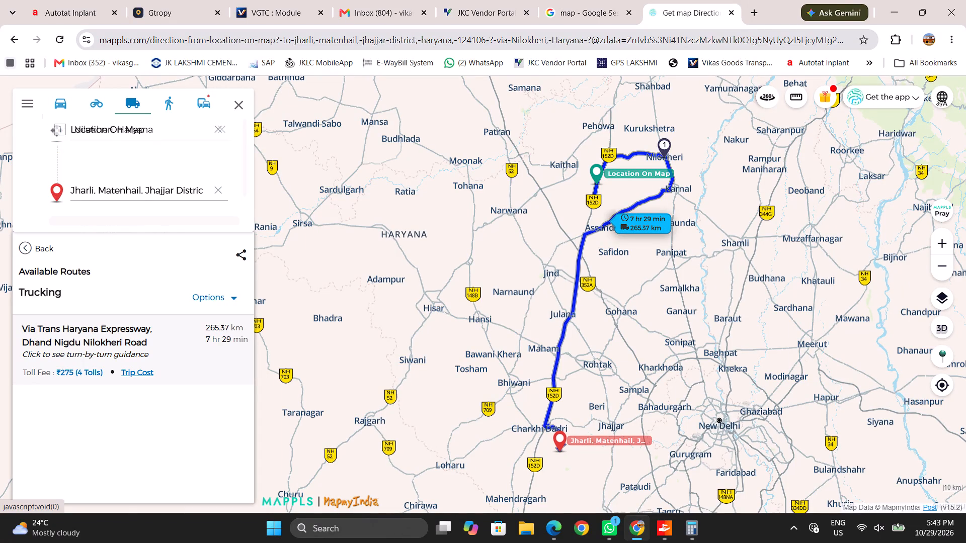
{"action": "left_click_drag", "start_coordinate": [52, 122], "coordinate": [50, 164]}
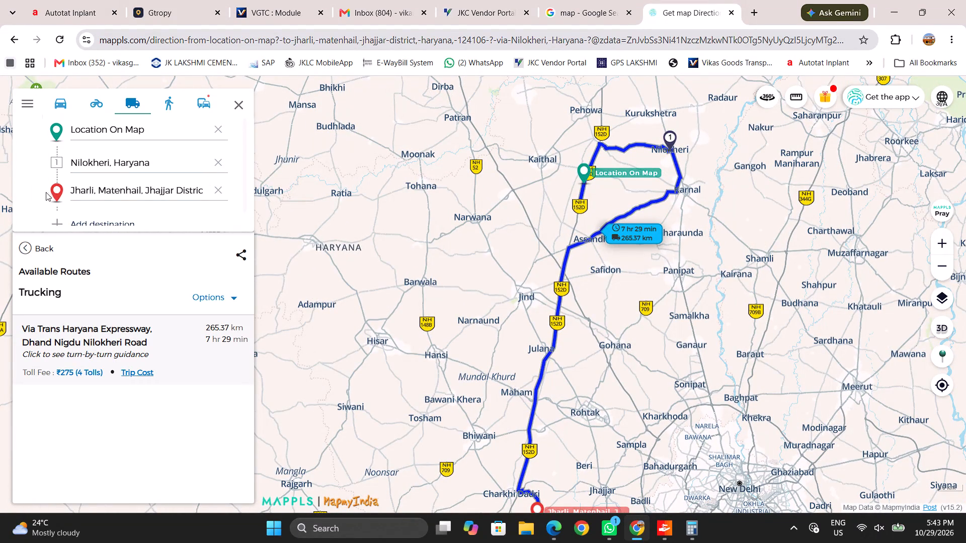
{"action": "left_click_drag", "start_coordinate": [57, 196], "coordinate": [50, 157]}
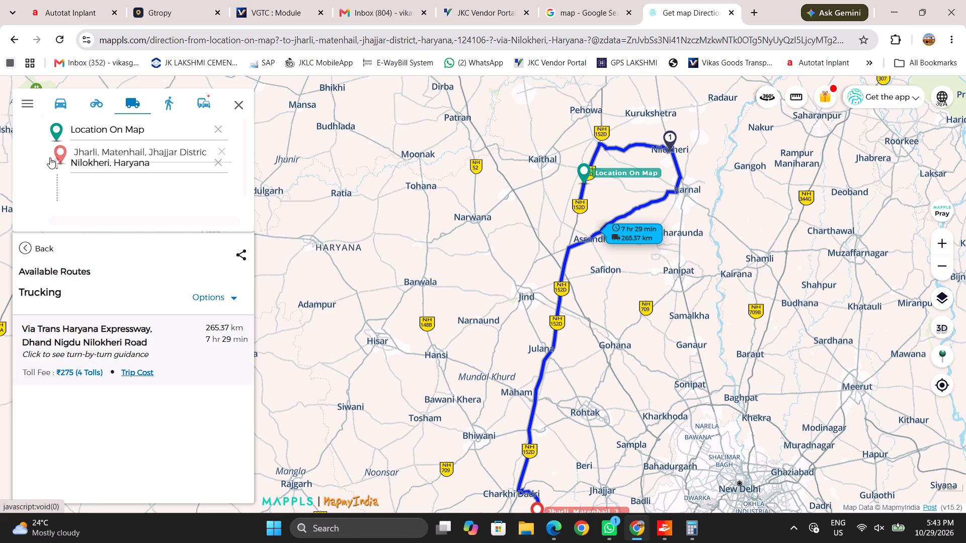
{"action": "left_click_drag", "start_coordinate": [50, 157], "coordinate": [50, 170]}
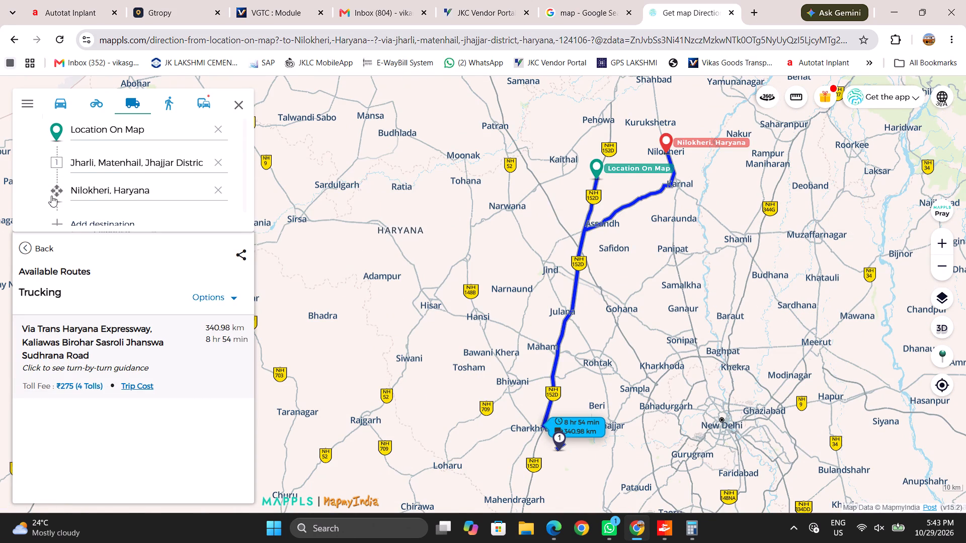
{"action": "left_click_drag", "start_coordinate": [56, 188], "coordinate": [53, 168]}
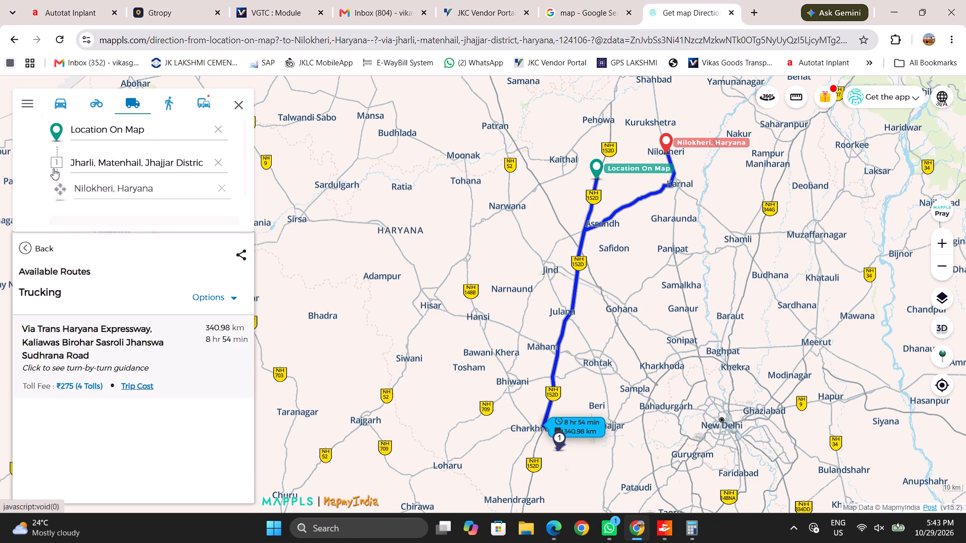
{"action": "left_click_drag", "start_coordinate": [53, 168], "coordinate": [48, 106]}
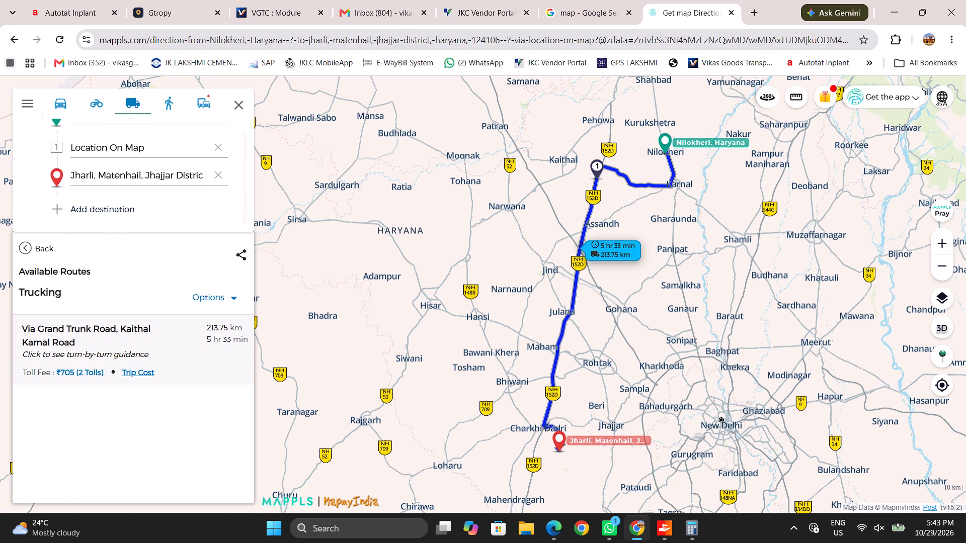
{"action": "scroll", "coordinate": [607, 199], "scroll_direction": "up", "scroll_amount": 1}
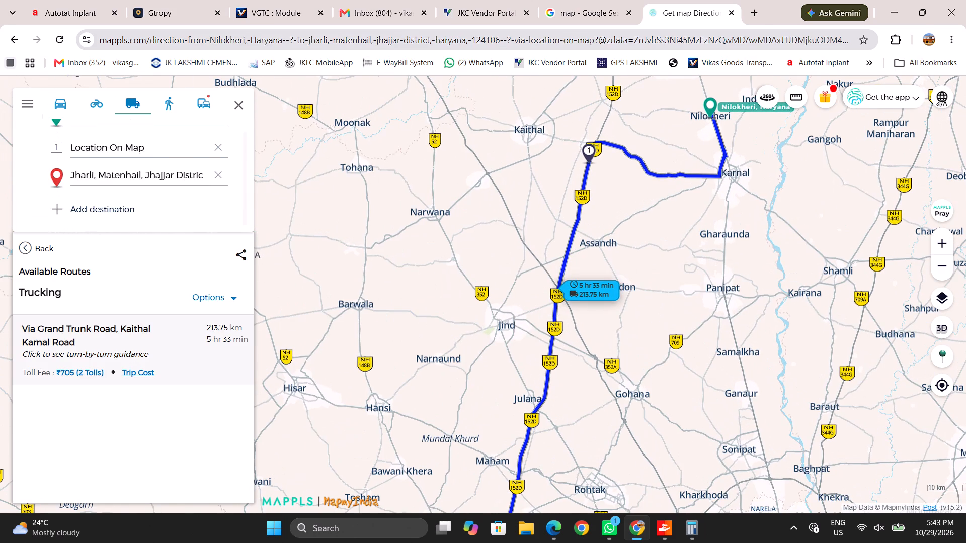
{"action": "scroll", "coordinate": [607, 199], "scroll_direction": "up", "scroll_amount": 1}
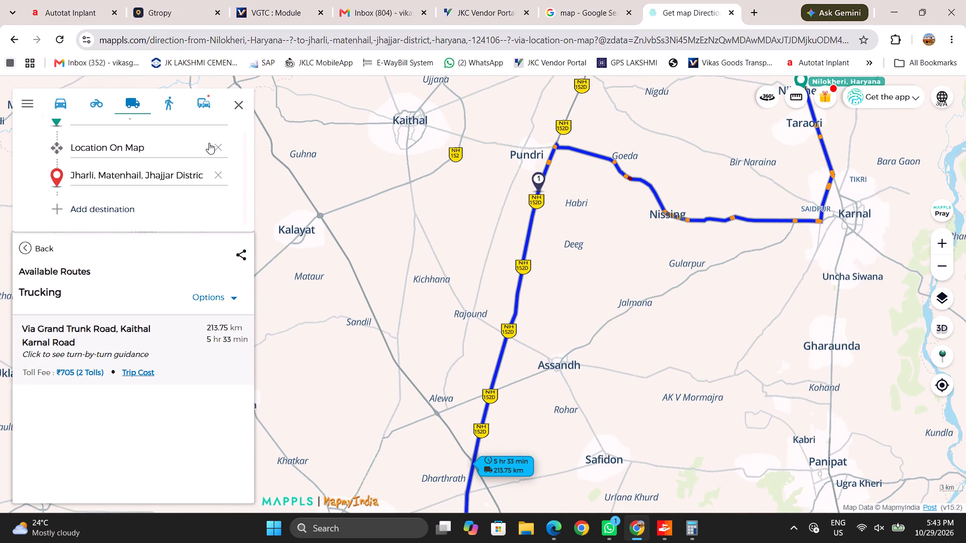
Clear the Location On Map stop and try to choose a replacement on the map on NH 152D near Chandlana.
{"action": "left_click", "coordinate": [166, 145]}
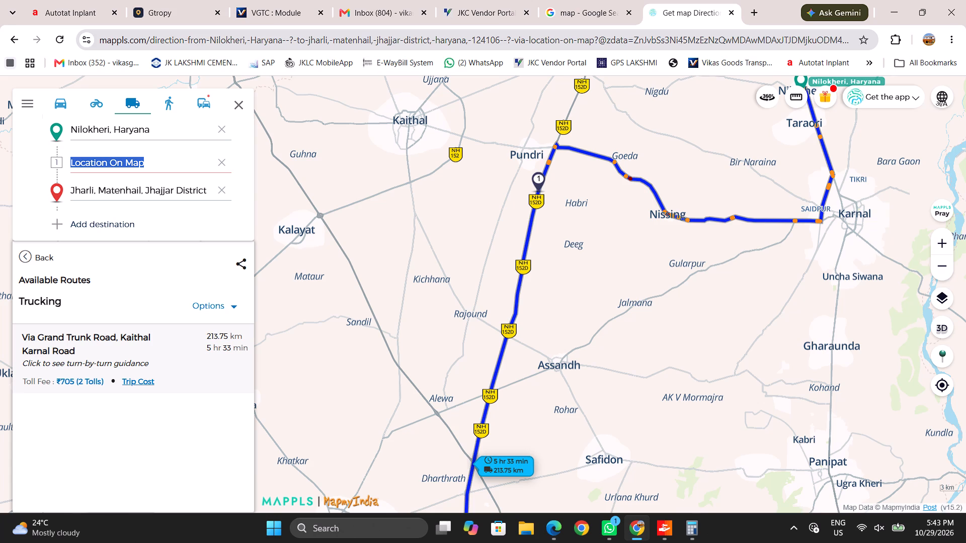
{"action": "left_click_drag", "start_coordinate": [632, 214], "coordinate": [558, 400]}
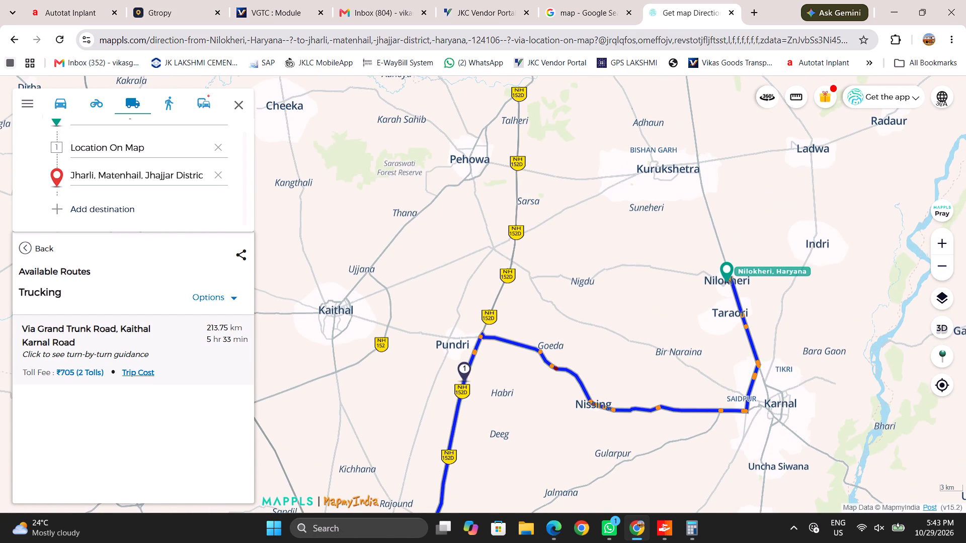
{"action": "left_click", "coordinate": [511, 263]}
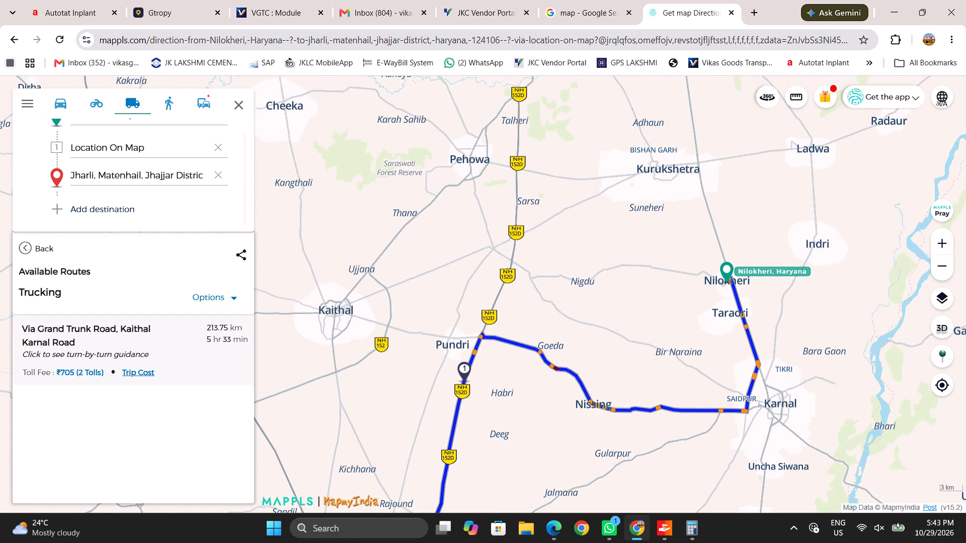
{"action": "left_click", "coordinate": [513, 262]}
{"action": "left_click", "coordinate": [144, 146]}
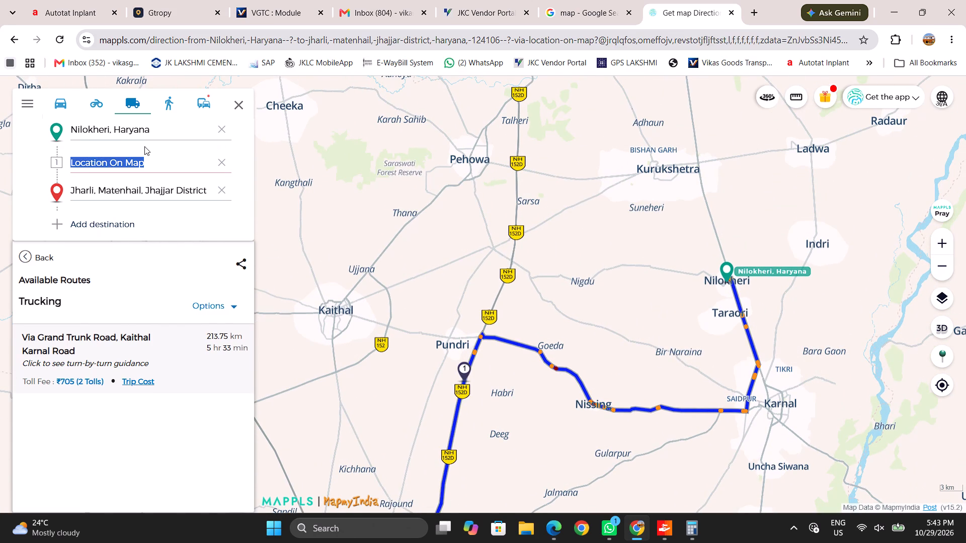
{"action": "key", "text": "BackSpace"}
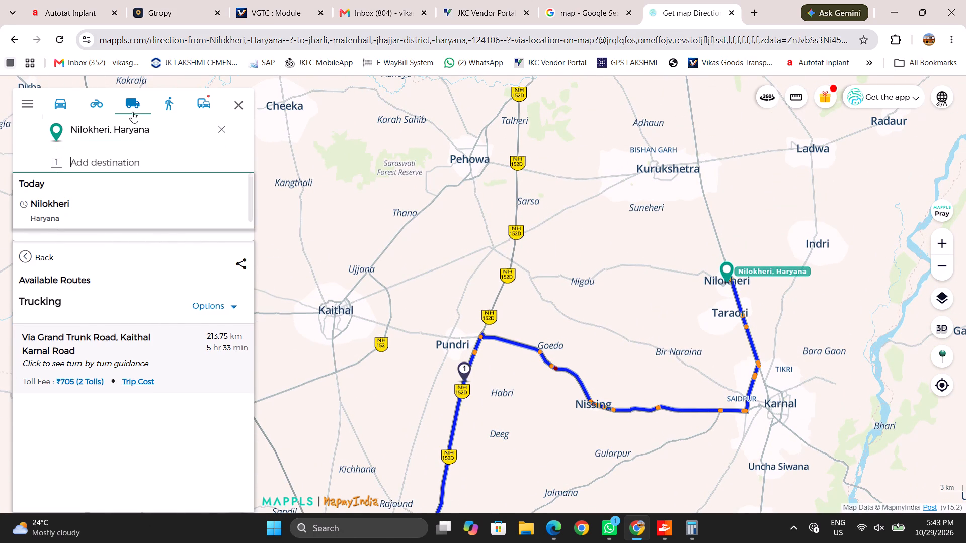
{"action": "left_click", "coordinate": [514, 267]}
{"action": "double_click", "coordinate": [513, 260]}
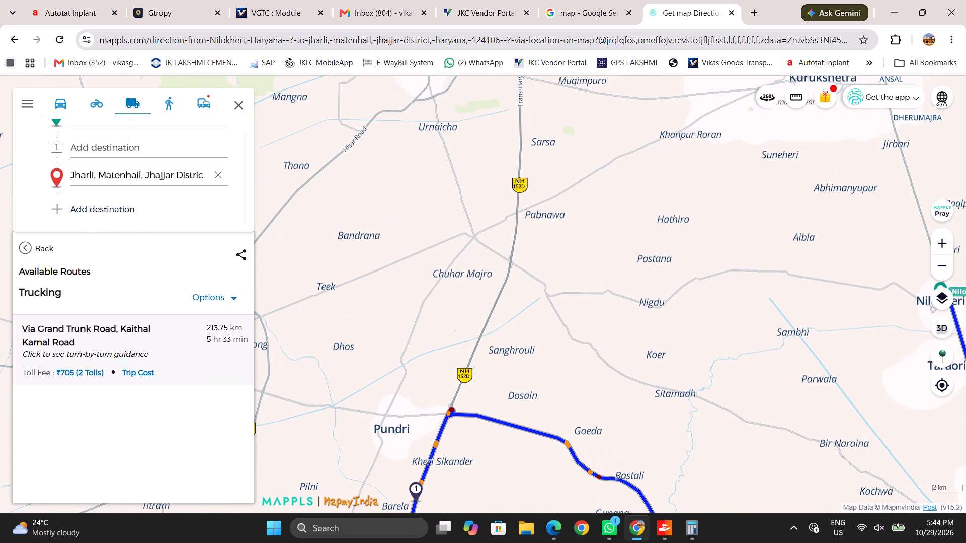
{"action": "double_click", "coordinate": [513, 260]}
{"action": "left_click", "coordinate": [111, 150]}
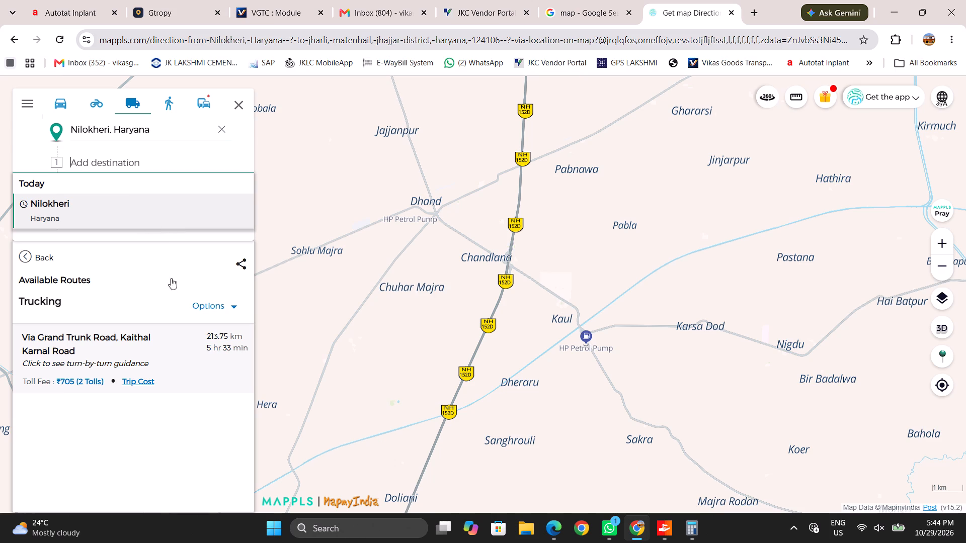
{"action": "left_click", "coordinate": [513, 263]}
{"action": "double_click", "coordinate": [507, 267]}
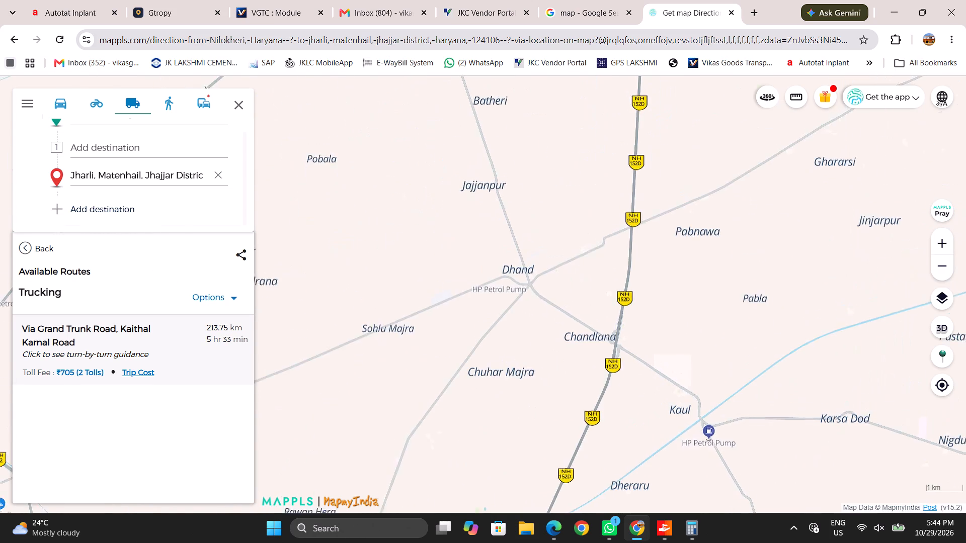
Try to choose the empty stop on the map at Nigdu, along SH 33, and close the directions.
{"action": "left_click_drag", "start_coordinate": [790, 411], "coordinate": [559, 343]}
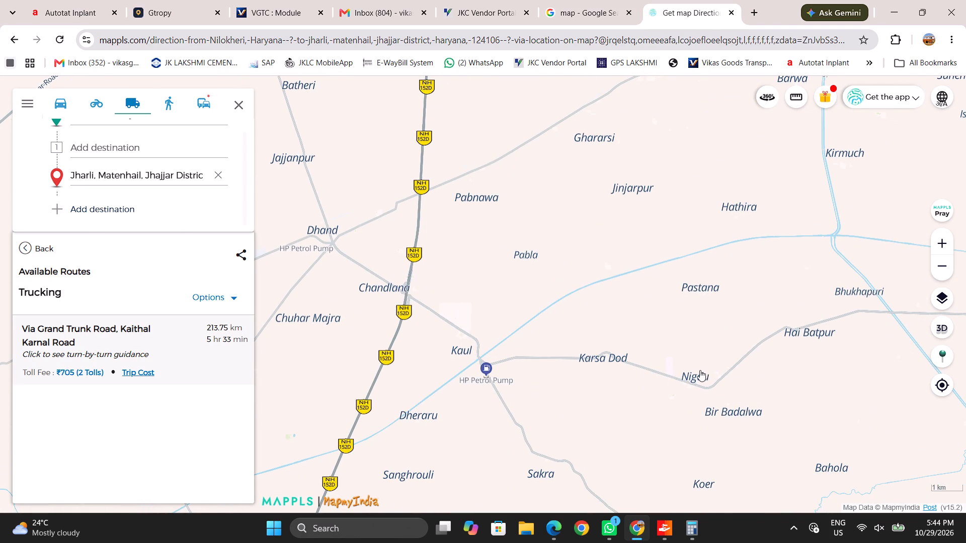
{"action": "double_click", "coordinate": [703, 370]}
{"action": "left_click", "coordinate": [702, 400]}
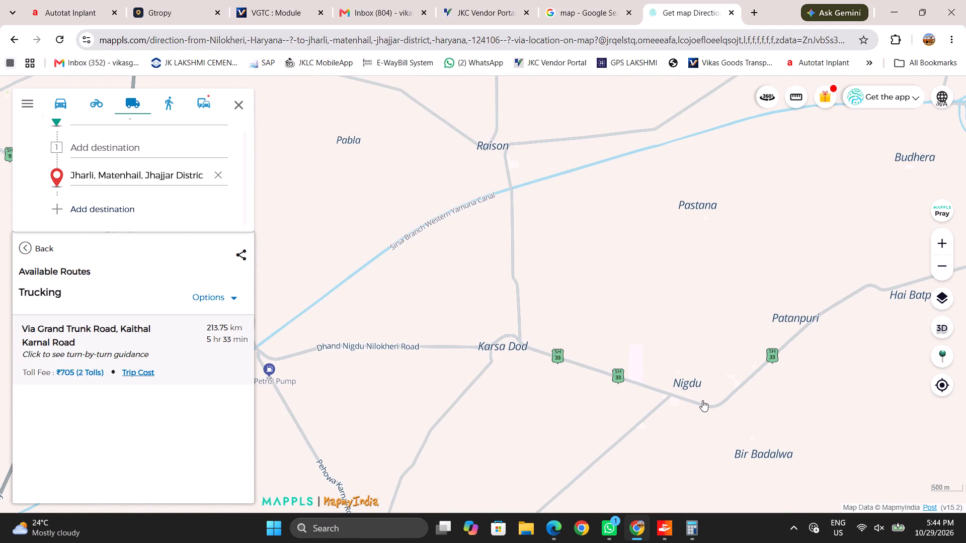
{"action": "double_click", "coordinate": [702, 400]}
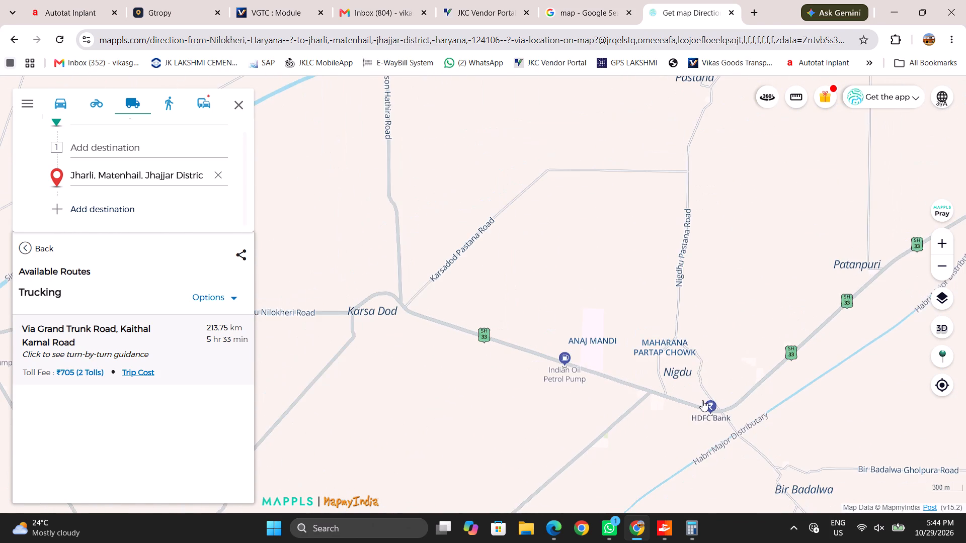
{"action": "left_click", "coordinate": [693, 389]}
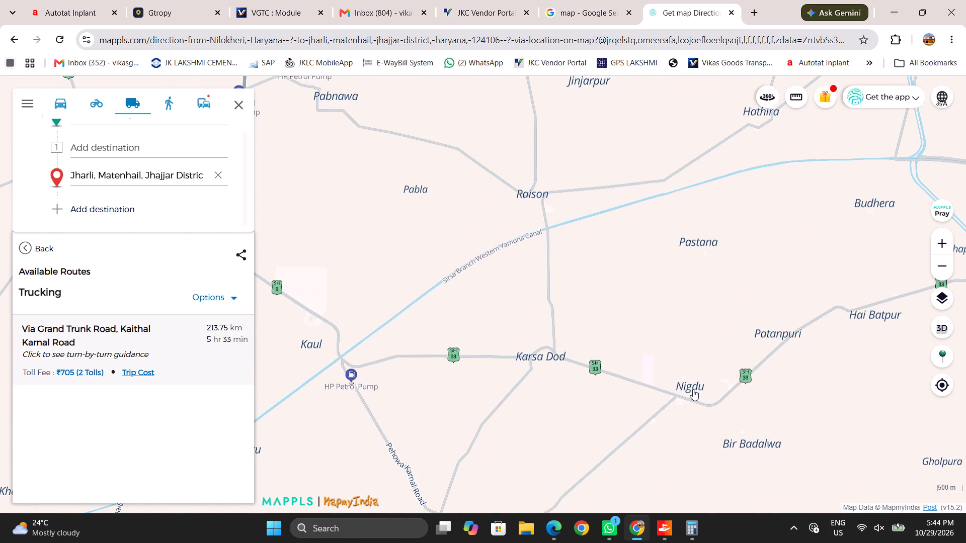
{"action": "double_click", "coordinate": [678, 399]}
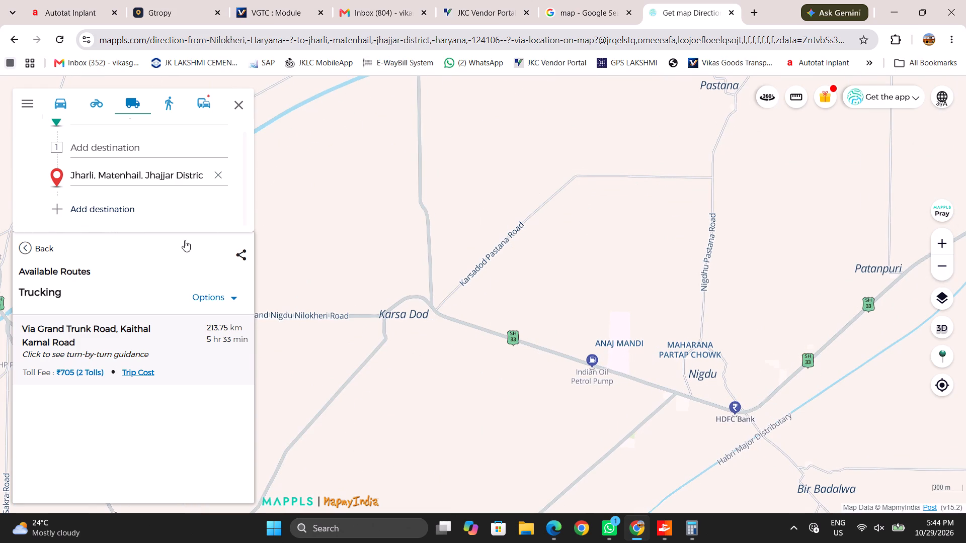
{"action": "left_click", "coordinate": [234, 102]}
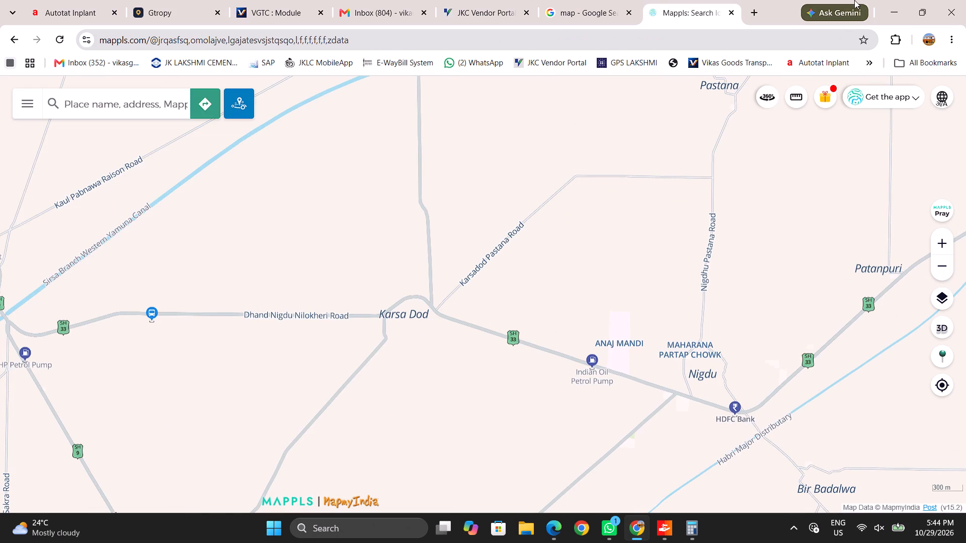
Open Google Maps and get directions from Jharli to Nilokheri, Haryana.
{"action": "left_click", "coordinate": [747, 8]}
{"action": "left_click", "coordinate": [718, 32]}
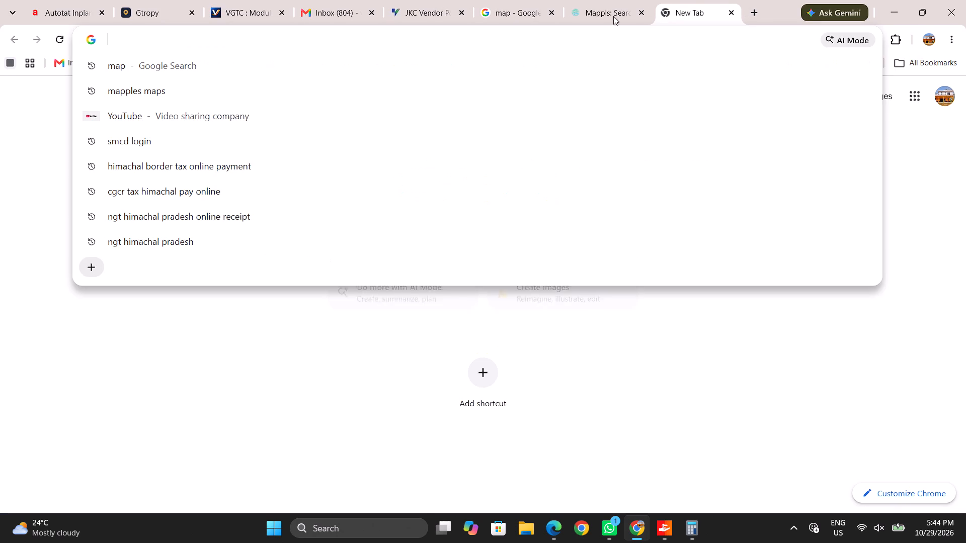
{"action": "left_click", "coordinate": [493, 0]}
{"action": "left_click", "coordinate": [183, 213]}
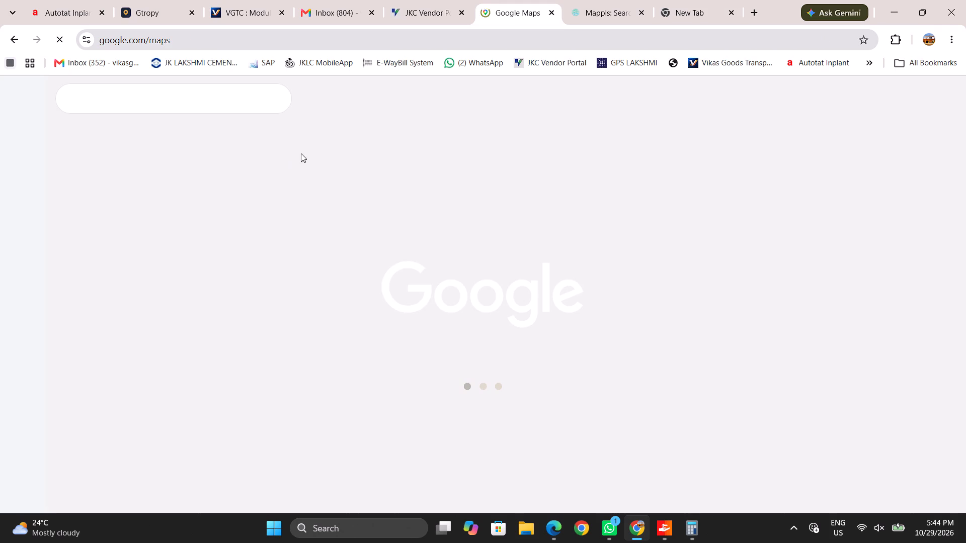
{"action": "left_click", "coordinate": [265, 91]}
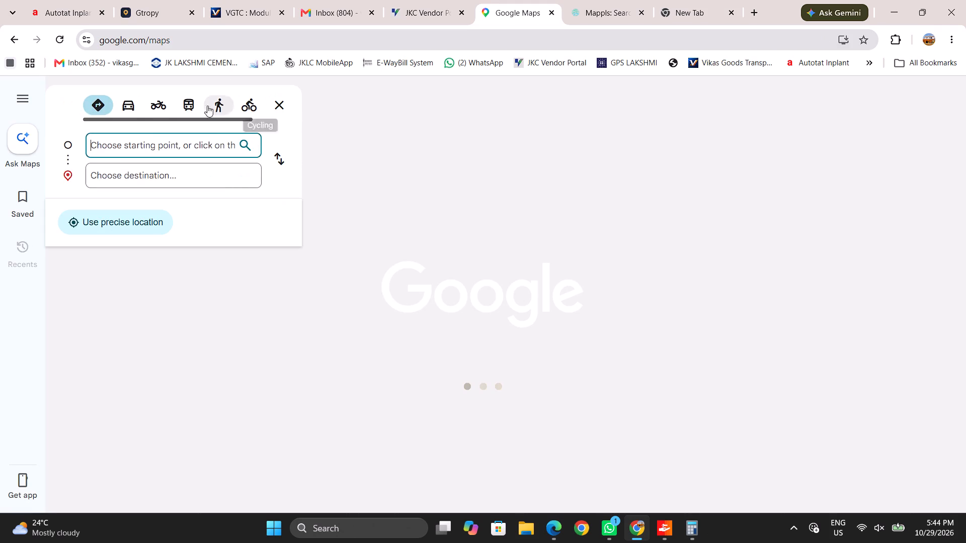
{"action": "left_click", "coordinate": [164, 142]}
{"action": "type", "text": "JHARLI"}
{"action": "left_click", "coordinate": [143, 179]}
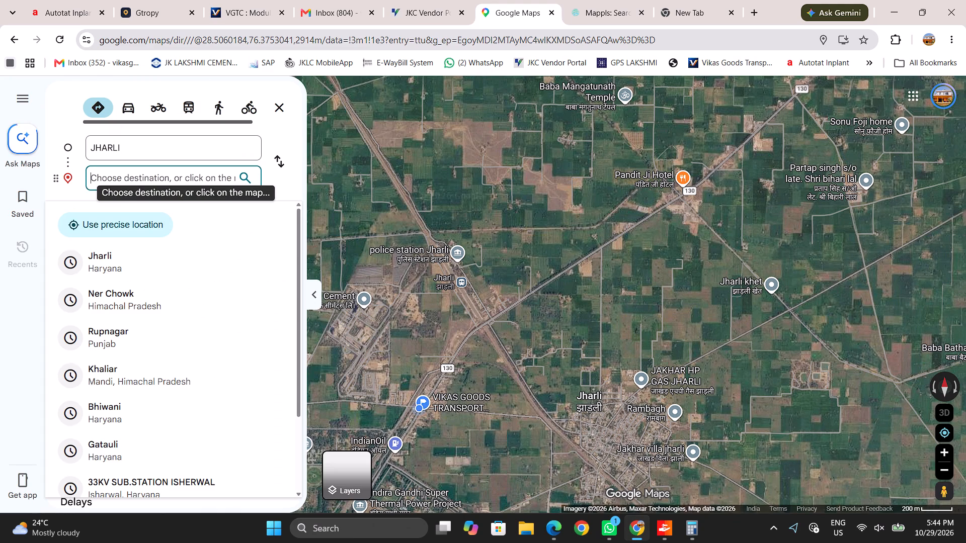
{"action": "type", "text": "NI"}
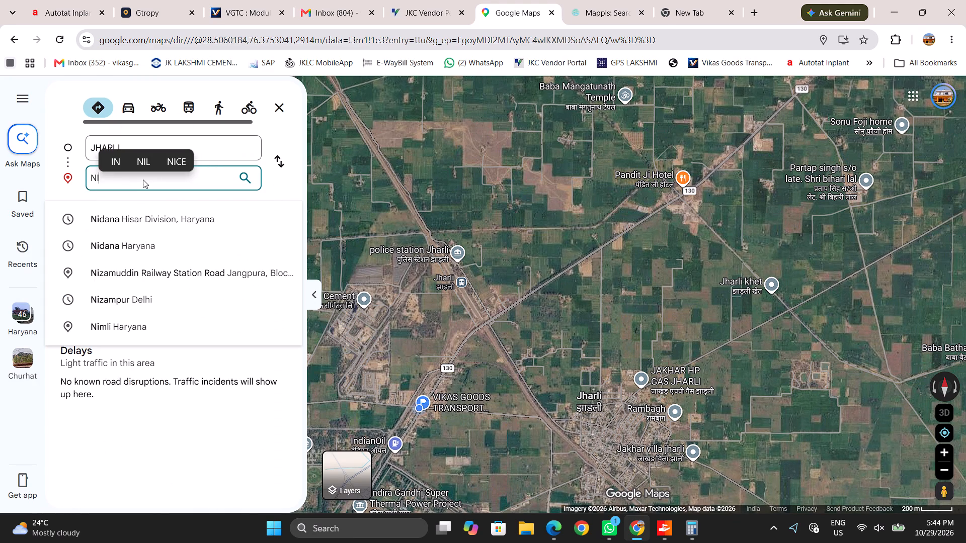
{"action": "type", "text": "LOKHERI"}
{"action": "left_click", "coordinate": [138, 211]}
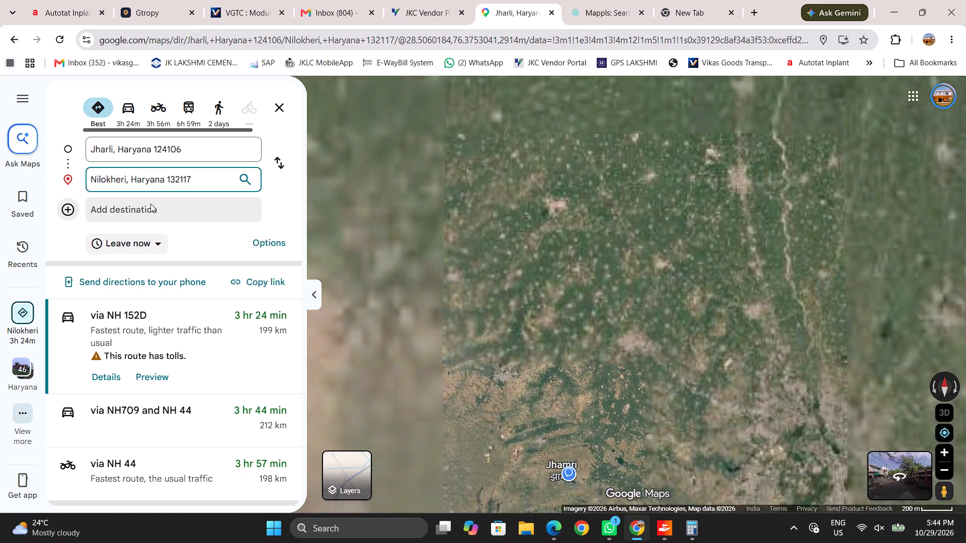
Add an empty destination after Nilokheri and examine the route's path from NH 152D through Kaul and Nigdhu to Nilokheri.
{"action": "left_click", "coordinate": [150, 204]}
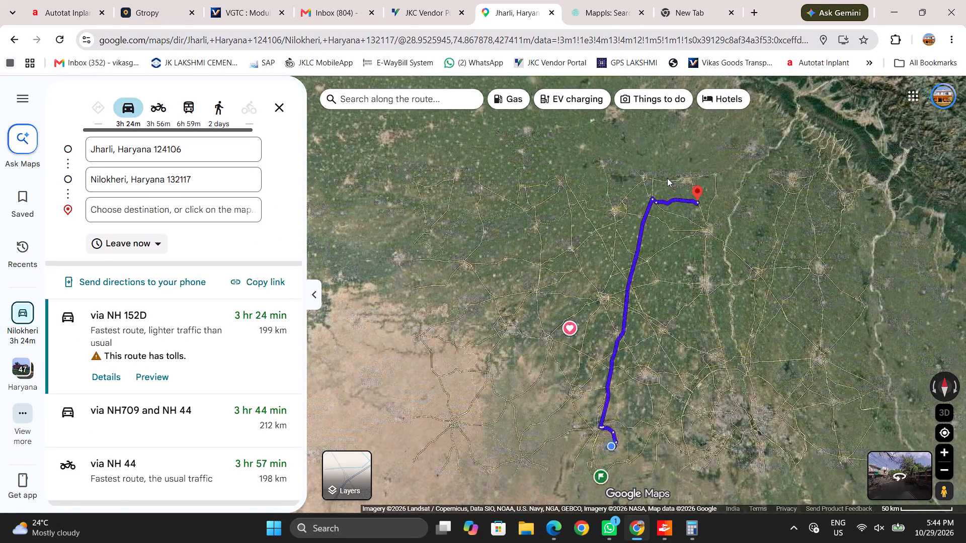
{"action": "scroll", "coordinate": [667, 178], "scroll_direction": "up", "scroll_amount": 4}
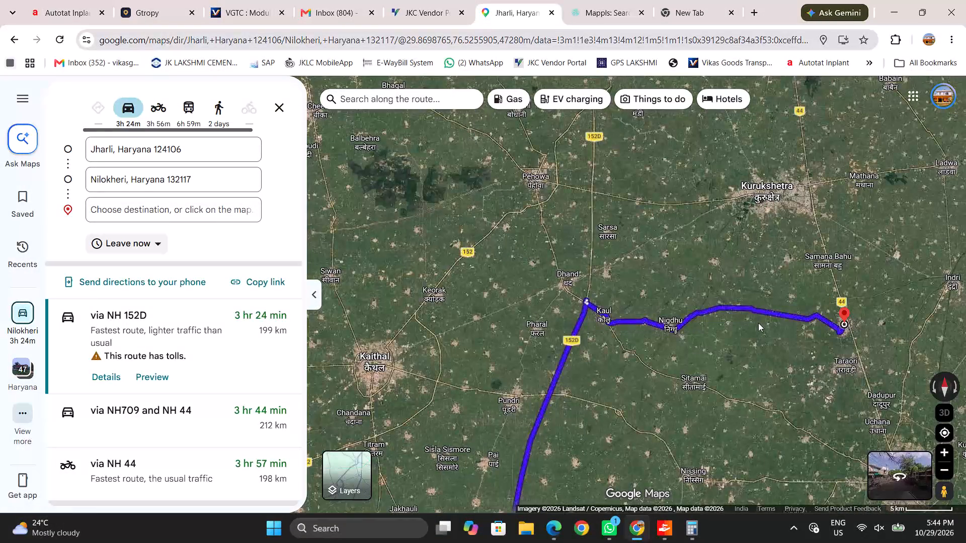
{"action": "left_click_drag", "start_coordinate": [758, 323], "coordinate": [651, 210]}
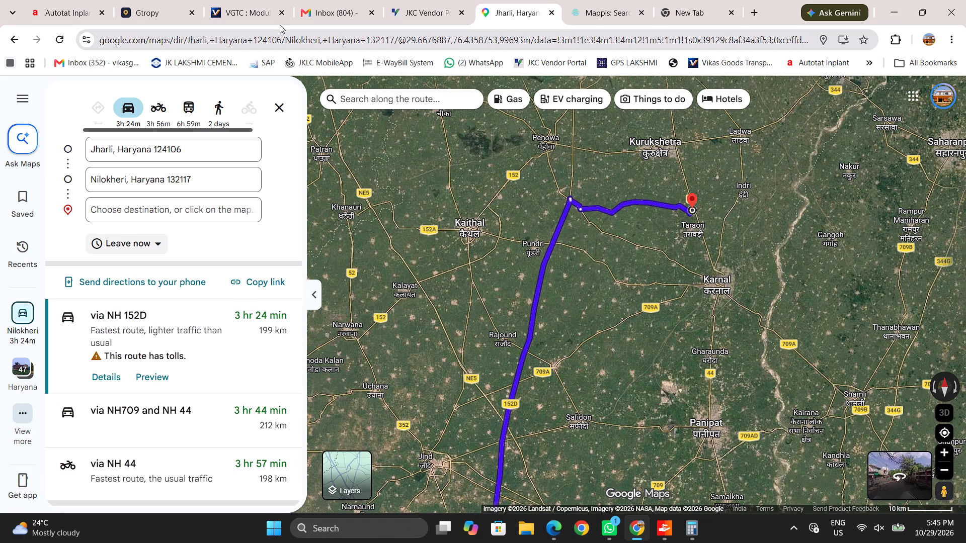
Switch to autoplant, list Jharli's auction orders that are yet to start, and examine the Nilokheri orders' quantities and freight.
{"action": "left_click", "coordinate": [90, 0]}
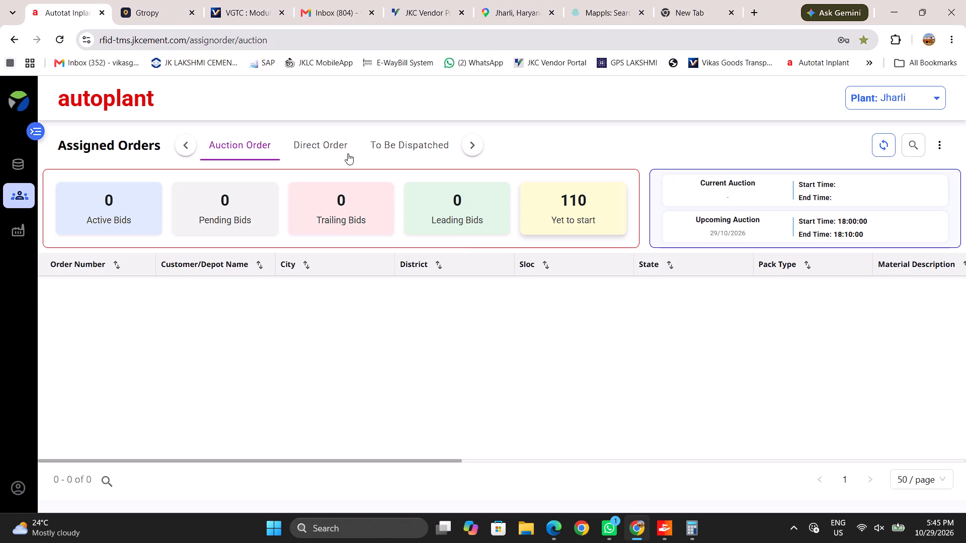
{"action": "left_click", "coordinate": [531, 196]}
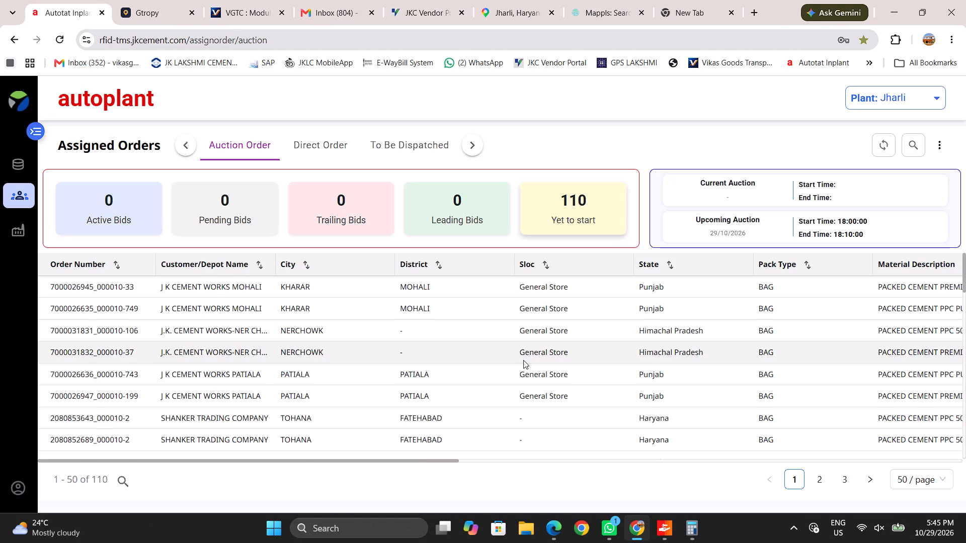
{"action": "scroll", "coordinate": [523, 360], "scroll_direction": "down", "scroll_amount": 4}
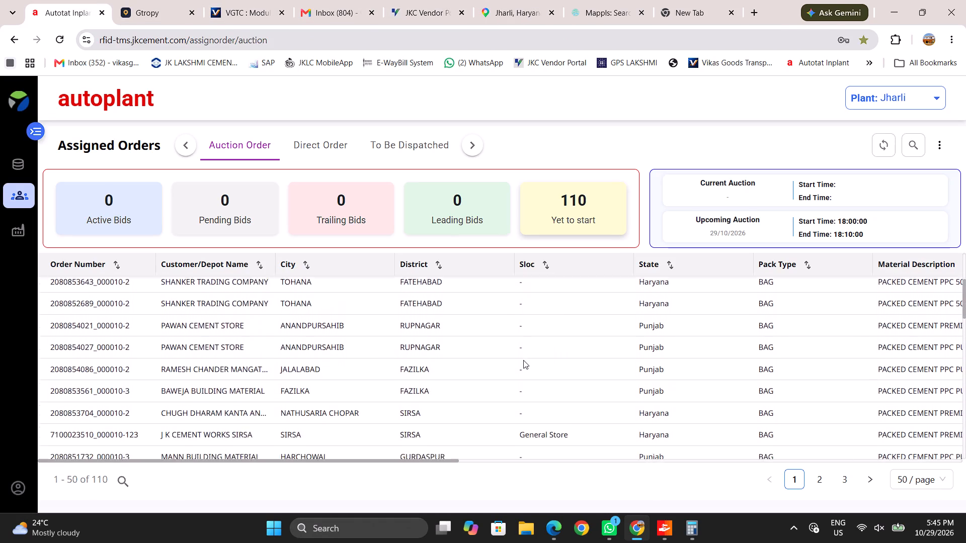
{"action": "scroll", "coordinate": [523, 360], "scroll_direction": "down", "scroll_amount": 3}
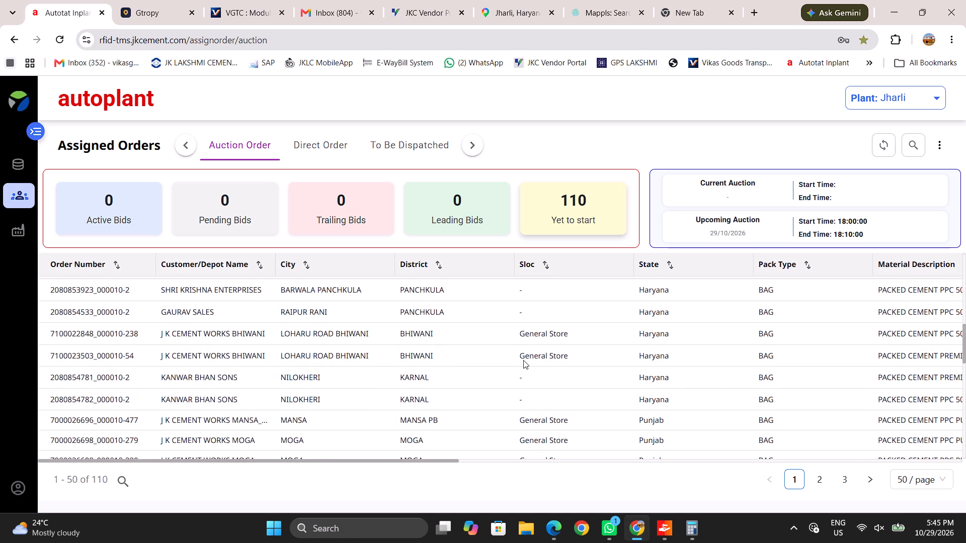
{"action": "scroll", "coordinate": [523, 360], "scroll_direction": "down", "scroll_amount": 1}
{"action": "scroll", "coordinate": [523, 360], "scroll_direction": "left", "scroll_amount": 11}
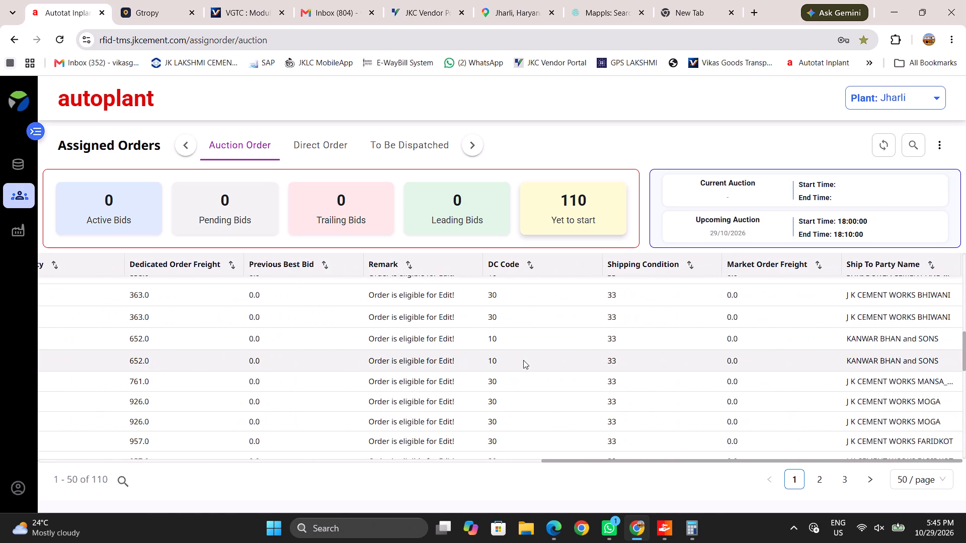
{"action": "scroll", "coordinate": [523, 360], "scroll_direction": "left", "scroll_amount": 1}
{"action": "scroll", "coordinate": [523, 360], "scroll_direction": "right", "scroll_amount": 6}
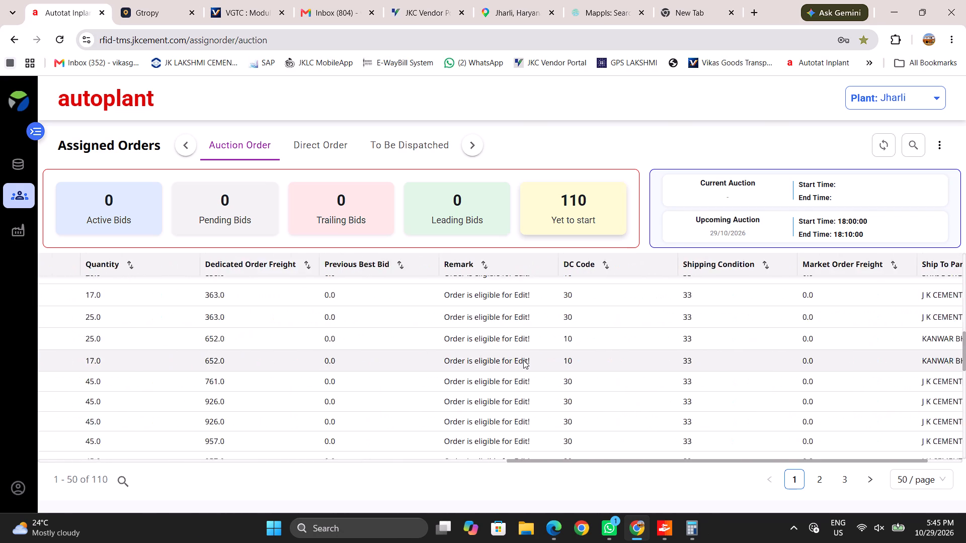
{"action": "scroll", "coordinate": [523, 360], "scroll_direction": "right", "scroll_amount": 3}
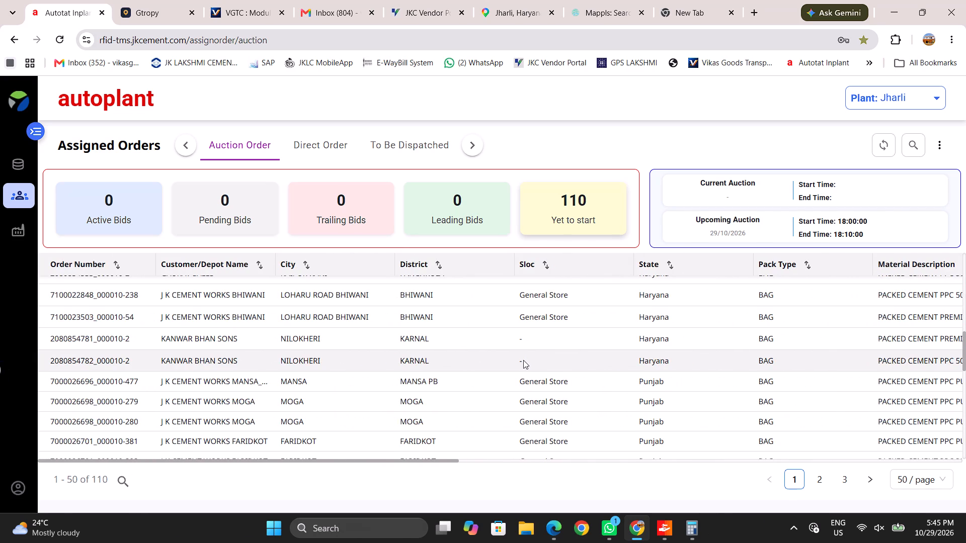
View page 3 of the auction orders that are yet to start.
{"action": "scroll", "coordinate": [523, 360], "scroll_direction": "down", "scroll_amount": 5}
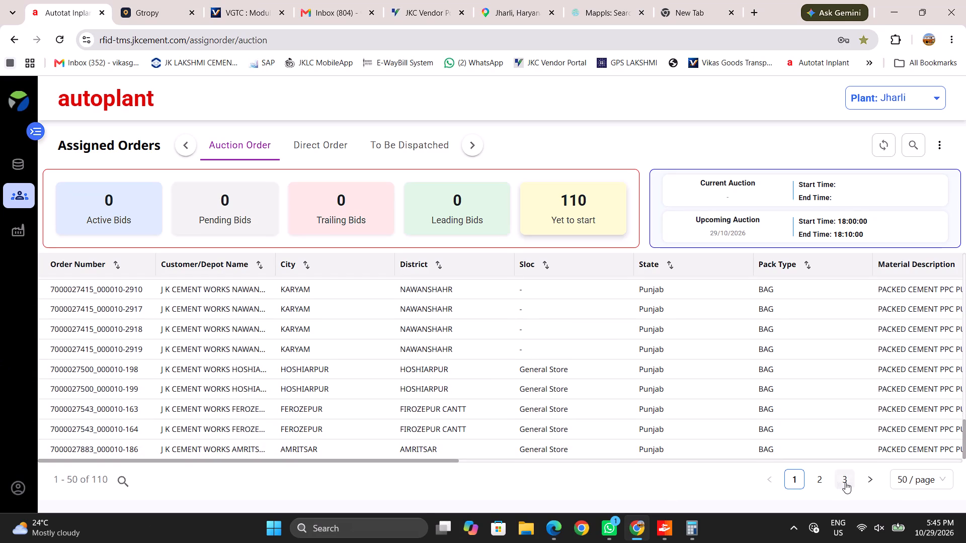
{"action": "left_click", "coordinate": [847, 482]}
{"action": "scroll", "coordinate": [610, 395], "scroll_direction": "up", "scroll_amount": 3}
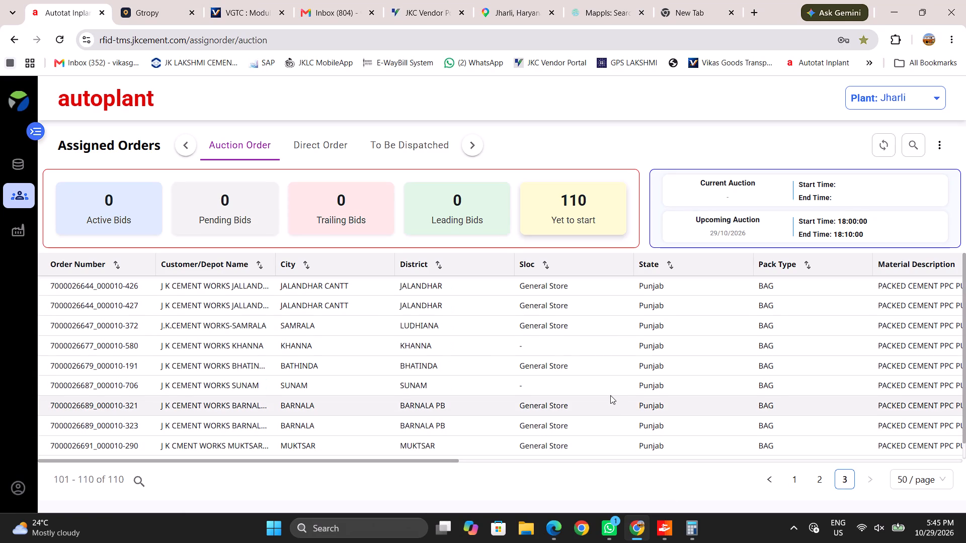
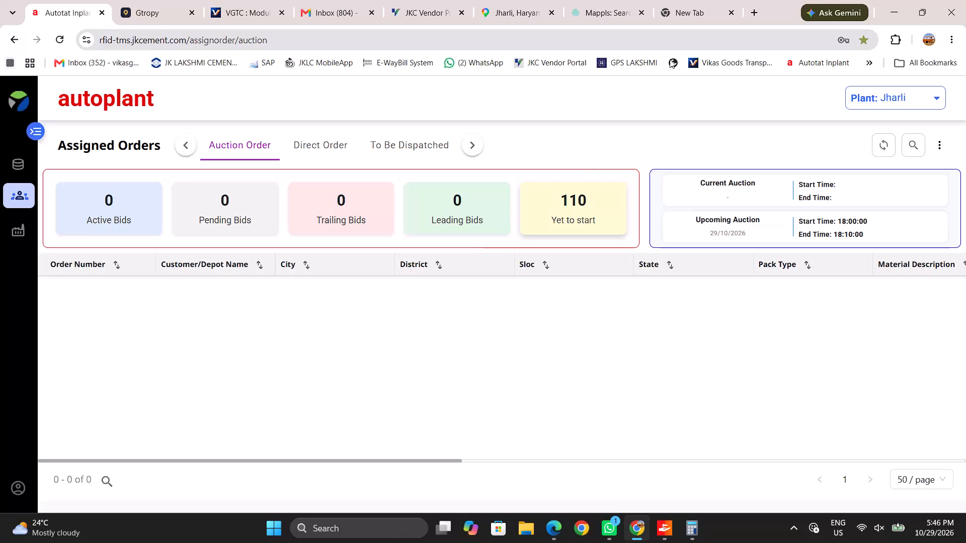
Open a new browser tab ready for a web search.
{"action": "left_click", "coordinate": [753, 17]}
{"action": "left_click", "coordinate": [622, 38]}
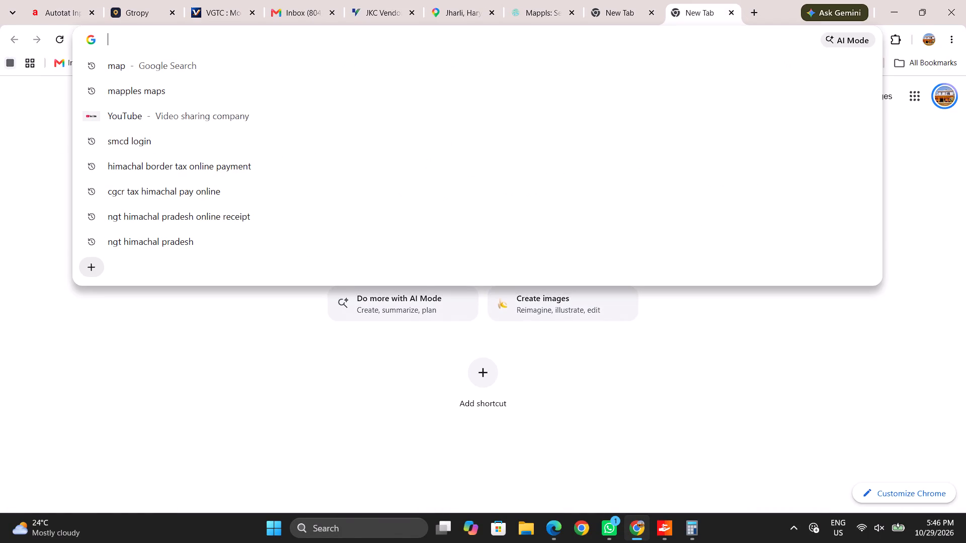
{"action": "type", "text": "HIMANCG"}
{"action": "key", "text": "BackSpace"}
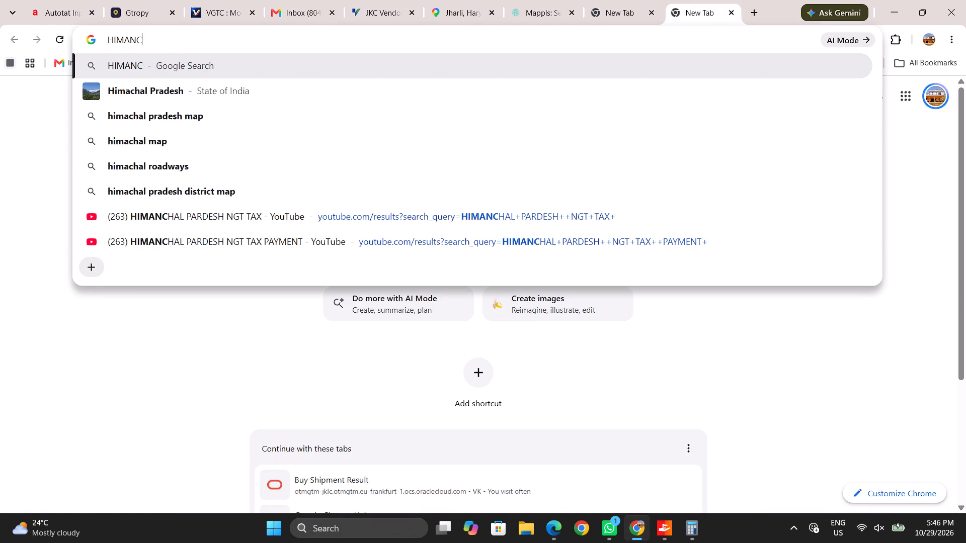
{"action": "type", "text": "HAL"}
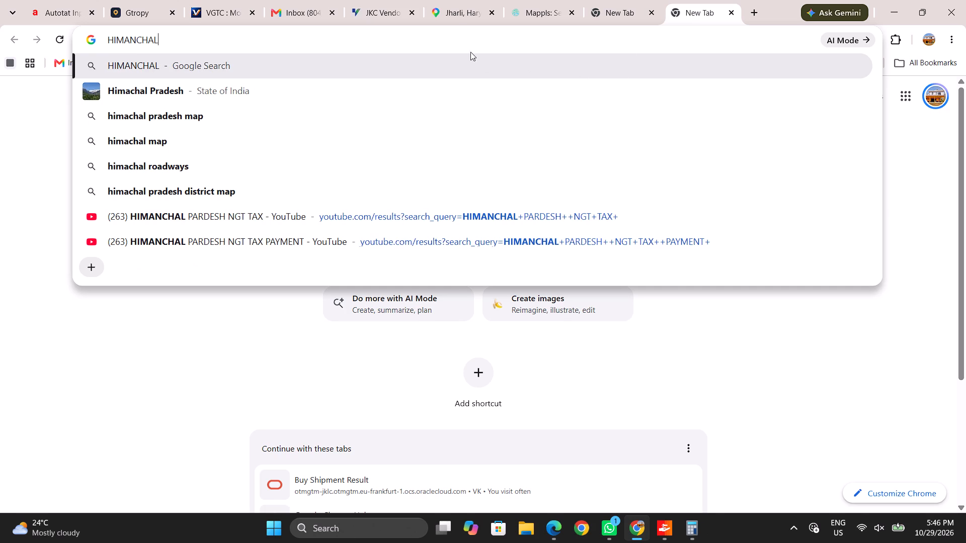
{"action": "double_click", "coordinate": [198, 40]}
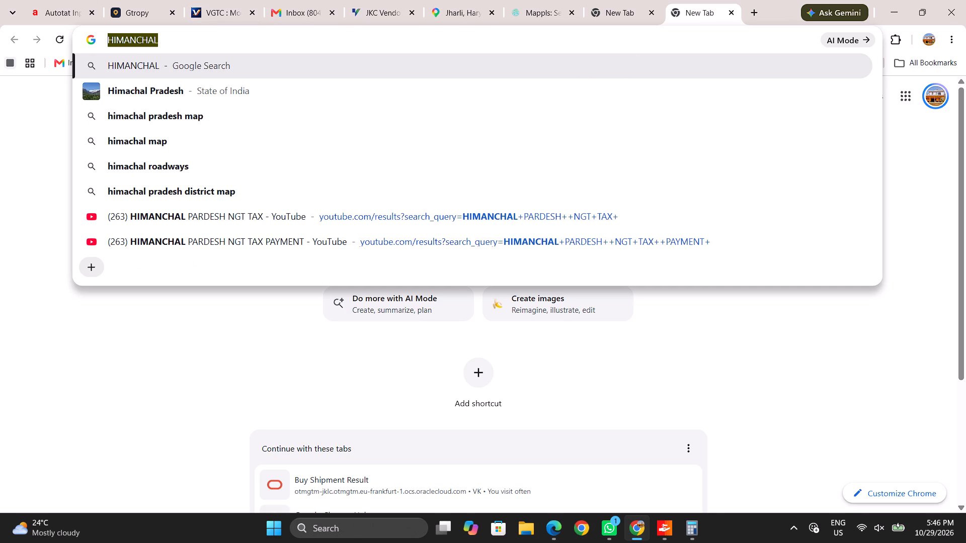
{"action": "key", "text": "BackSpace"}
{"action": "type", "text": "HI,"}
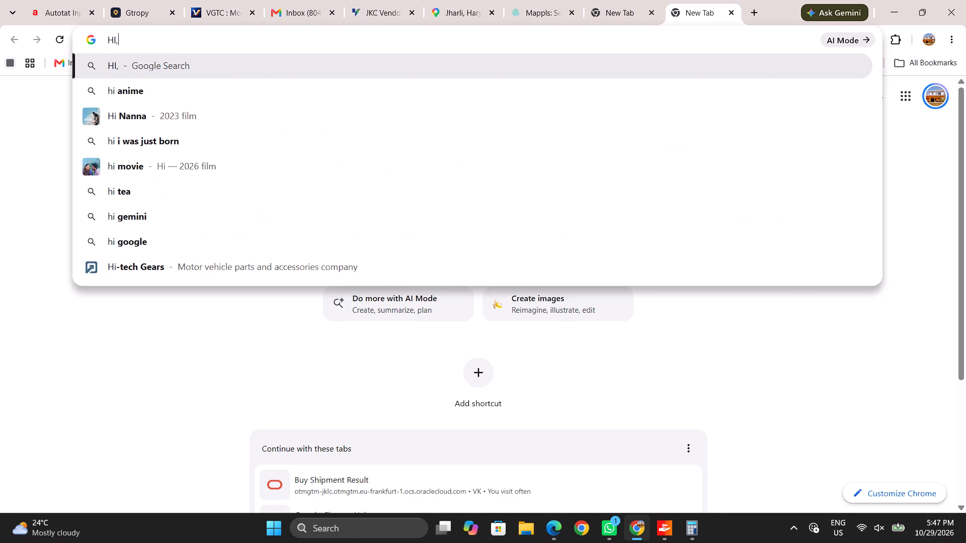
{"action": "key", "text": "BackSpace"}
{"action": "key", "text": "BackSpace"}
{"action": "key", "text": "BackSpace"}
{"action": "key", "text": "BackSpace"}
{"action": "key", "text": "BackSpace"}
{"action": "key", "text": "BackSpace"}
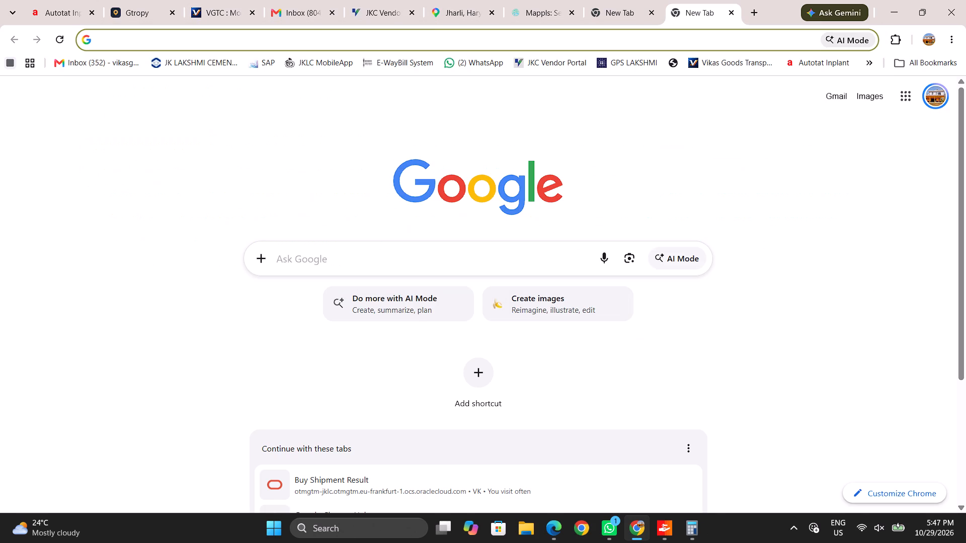
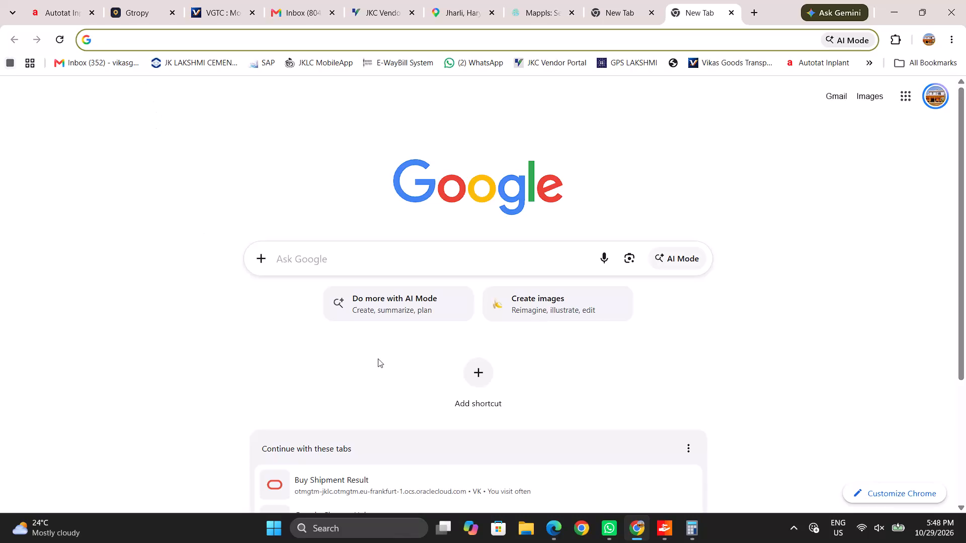
Switch to Calculator, clear the entry and subtract 325 from 1745.
{"action": "left_click", "coordinate": [687, 534]}
{"action": "left_click", "coordinate": [737, 227]}
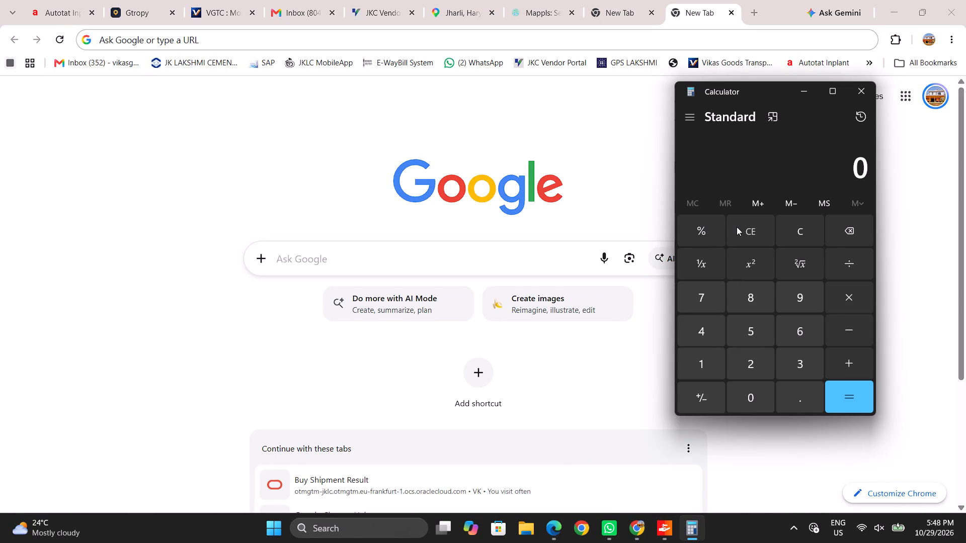
{"action": "left_click", "coordinate": [737, 227]}
{"action": "left_click", "coordinate": [737, 227]}
{"action": "left_click", "coordinate": [710, 358]}
{"action": "left_click", "coordinate": [705, 294]}
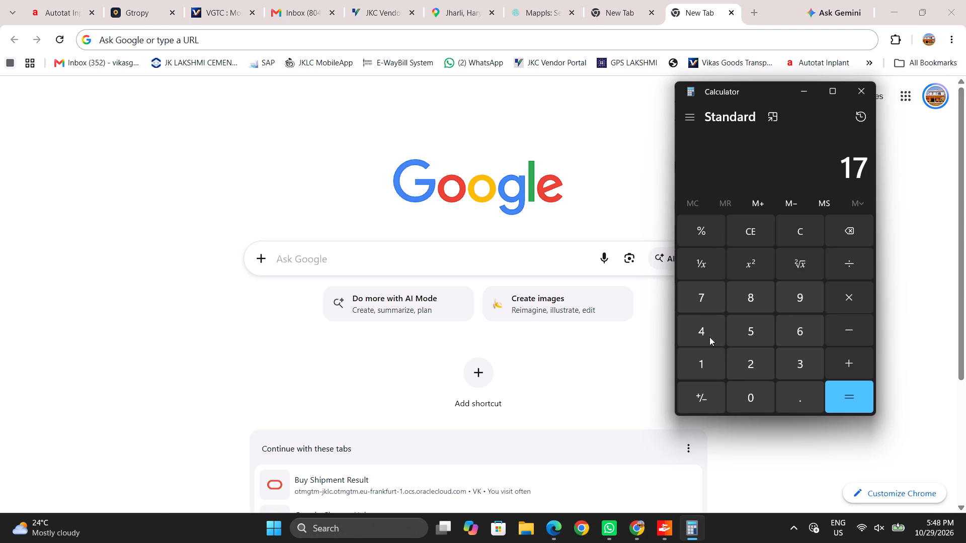
{"action": "left_click", "coordinate": [707, 325]}
{"action": "left_click", "coordinate": [755, 330]}
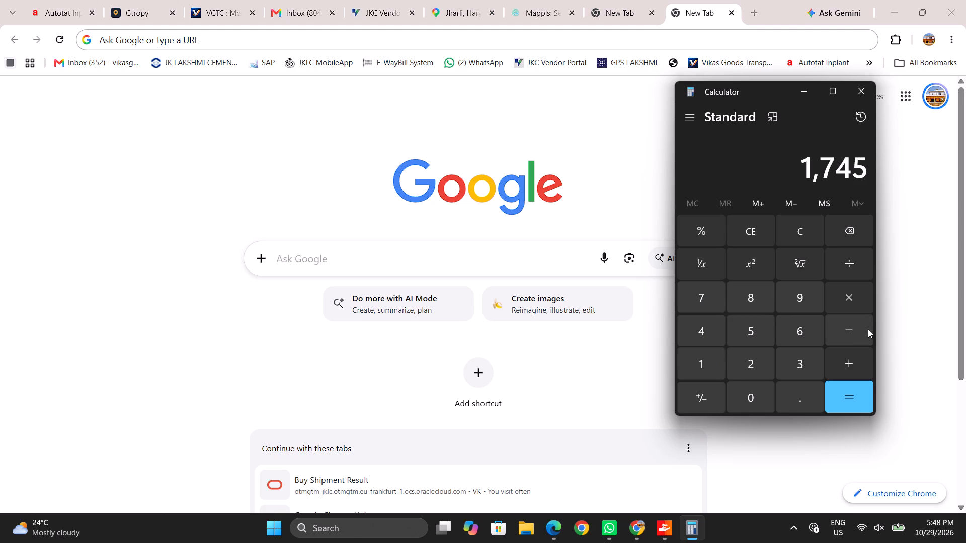
{"action": "left_click", "coordinate": [862, 332]}
{"action": "left_click", "coordinate": [801, 354]}
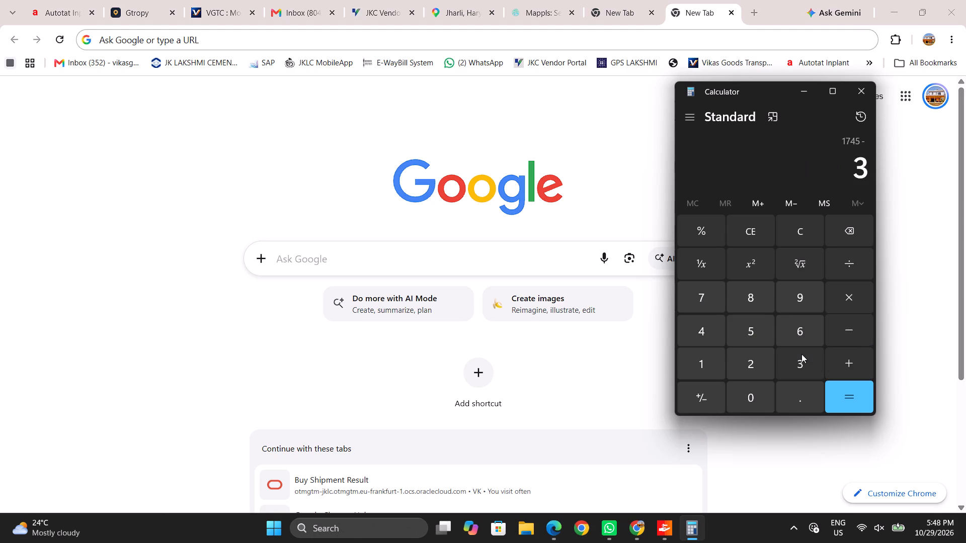
{"action": "left_click", "coordinate": [742, 354]}
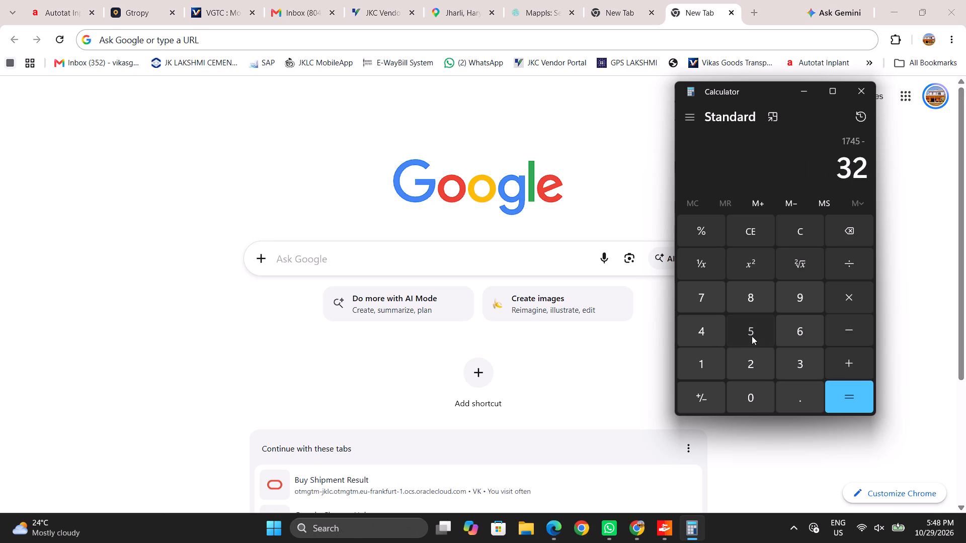
{"action": "left_click", "coordinate": [752, 336]}
{"action": "left_click", "coordinate": [839, 406]}
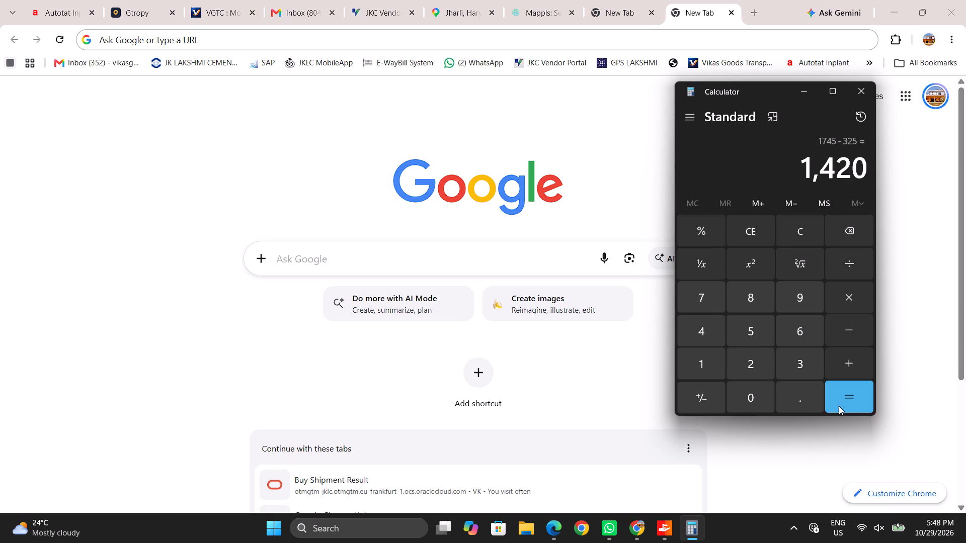
Multiply the calculated difference by 42.
{"action": "left_click", "coordinate": [847, 300]}
{"action": "left_click", "coordinate": [850, 306]}
{"action": "left_click", "coordinate": [704, 331]}
{"action": "left_click", "coordinate": [746, 368]}
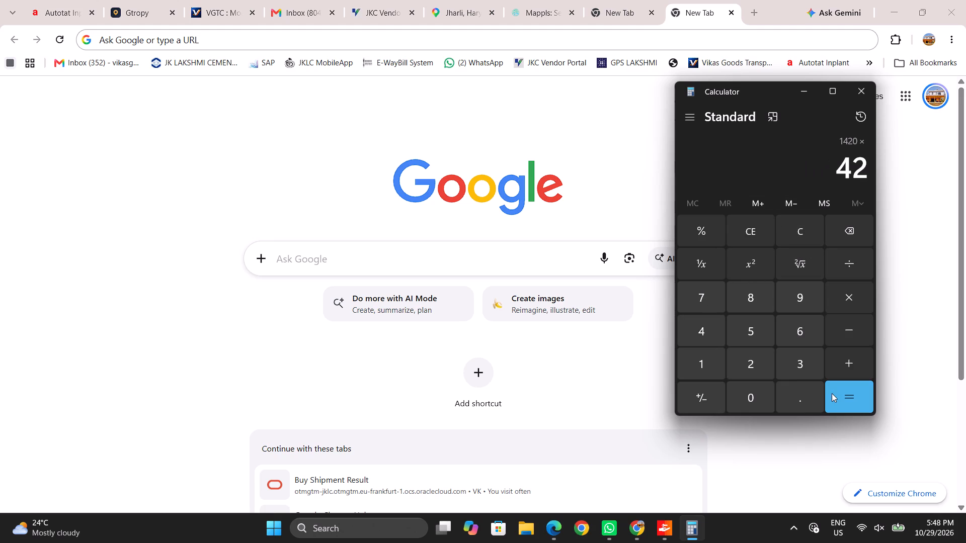
{"action": "left_click", "coordinate": [844, 395]}
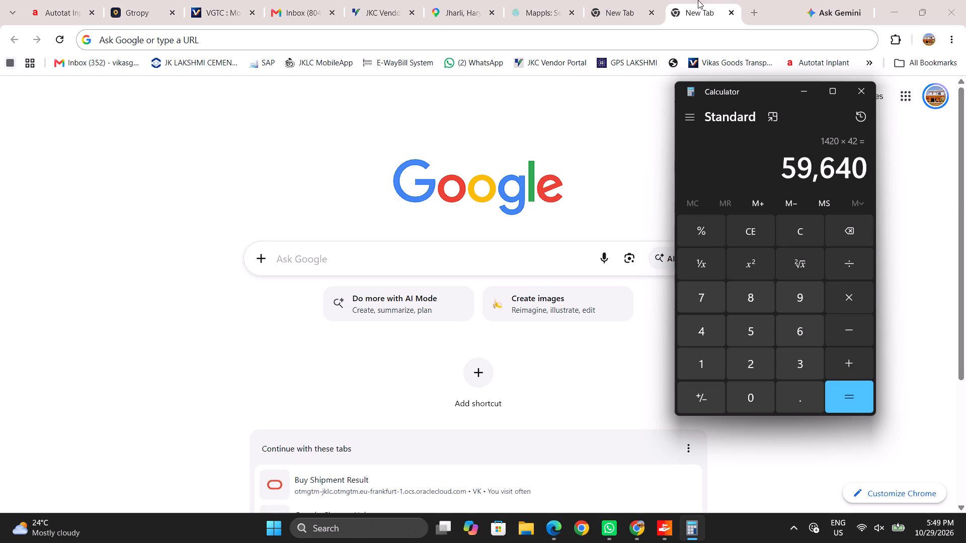
Return to Mappls in the browser and look up the truck route from Raman Studio Nerchowk to Jharli.
{"action": "left_click", "coordinate": [532, 9]}
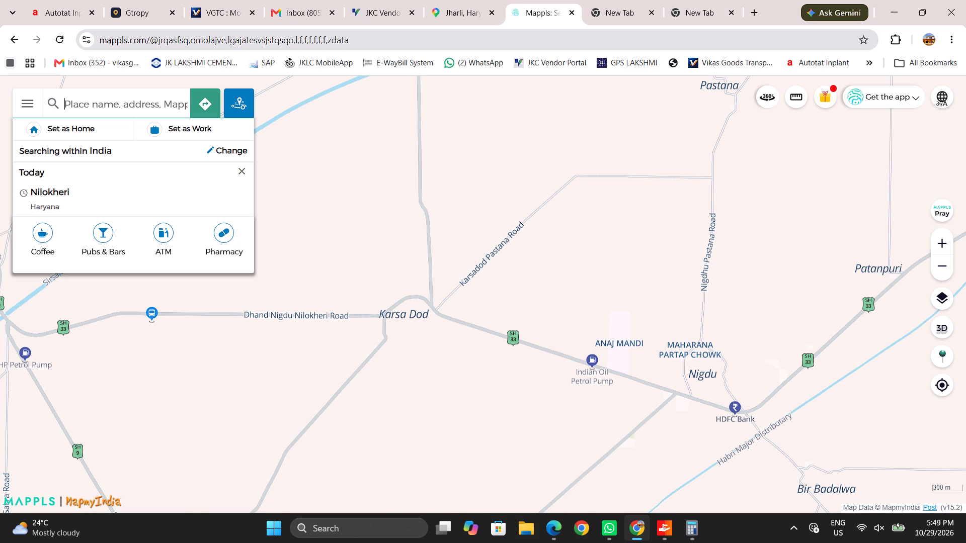
{"action": "left_click", "coordinate": [106, 104]}
{"action": "left_click", "coordinate": [218, 104]}
{"action": "left_click", "coordinate": [124, 122]}
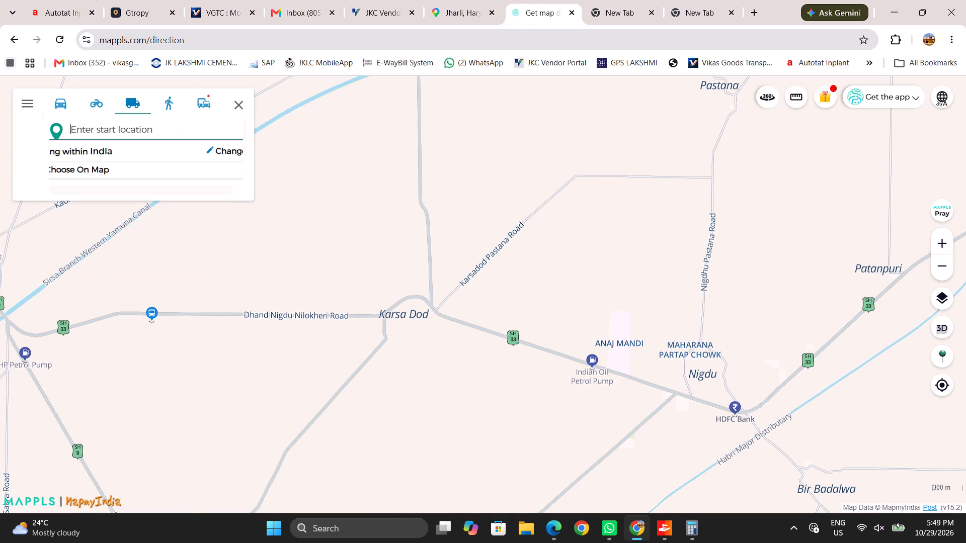
{"action": "type", "text": "NERCHOWK"}
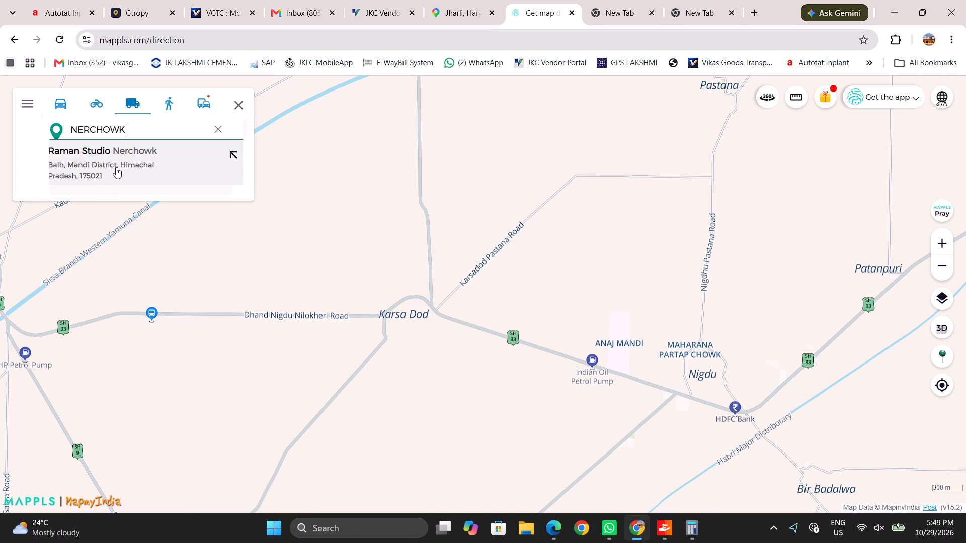
{"action": "left_click", "coordinate": [116, 167]}
{"action": "left_click", "coordinate": [142, 160]}
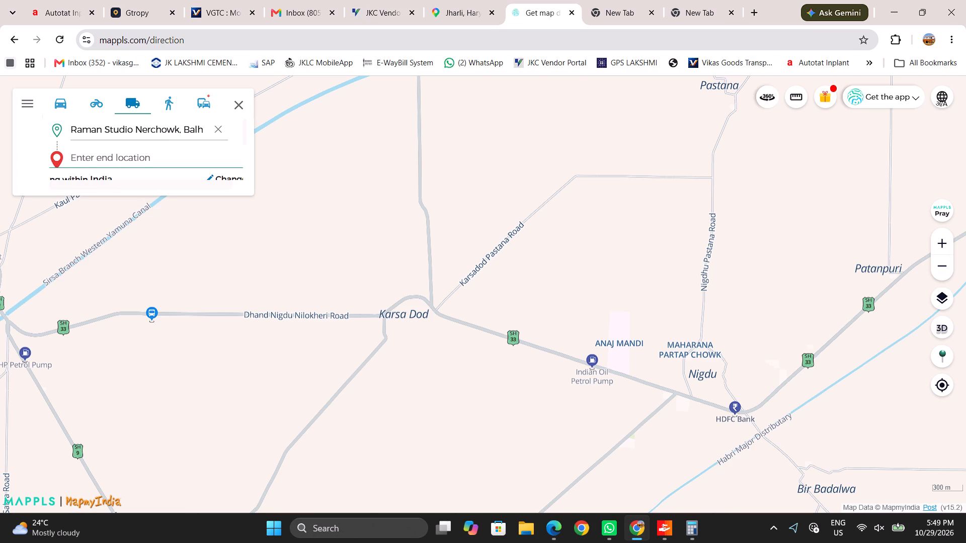
{"action": "type", "text": "JHARLI"}
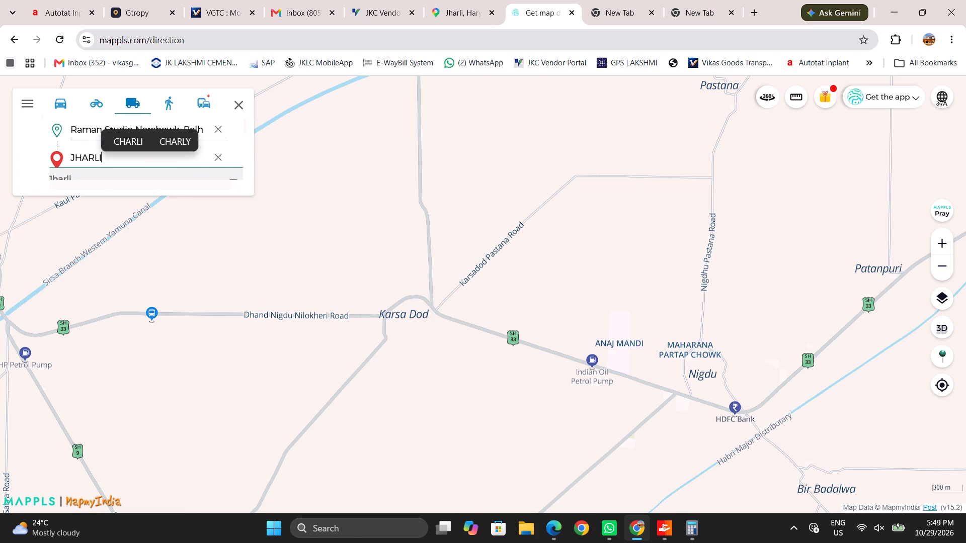
{"action": "key", "text": "Return"}
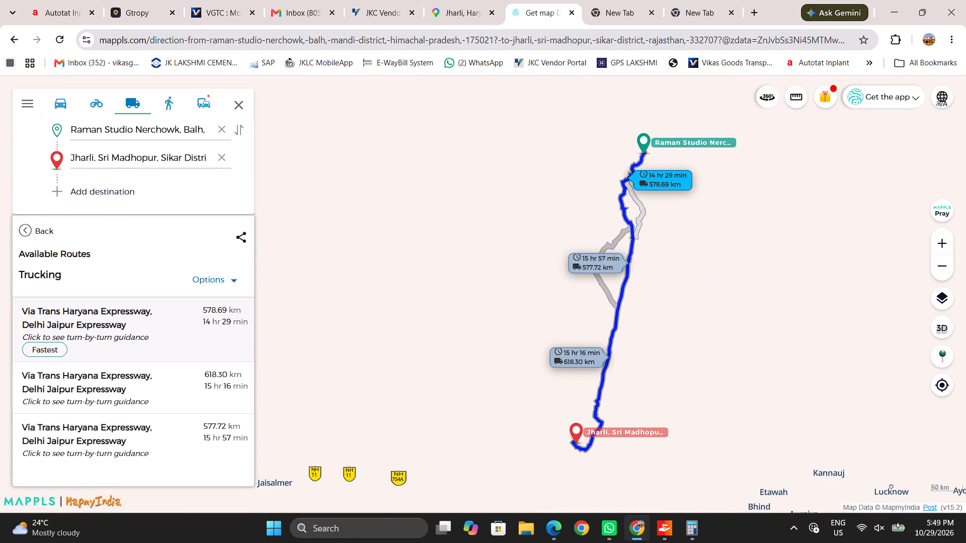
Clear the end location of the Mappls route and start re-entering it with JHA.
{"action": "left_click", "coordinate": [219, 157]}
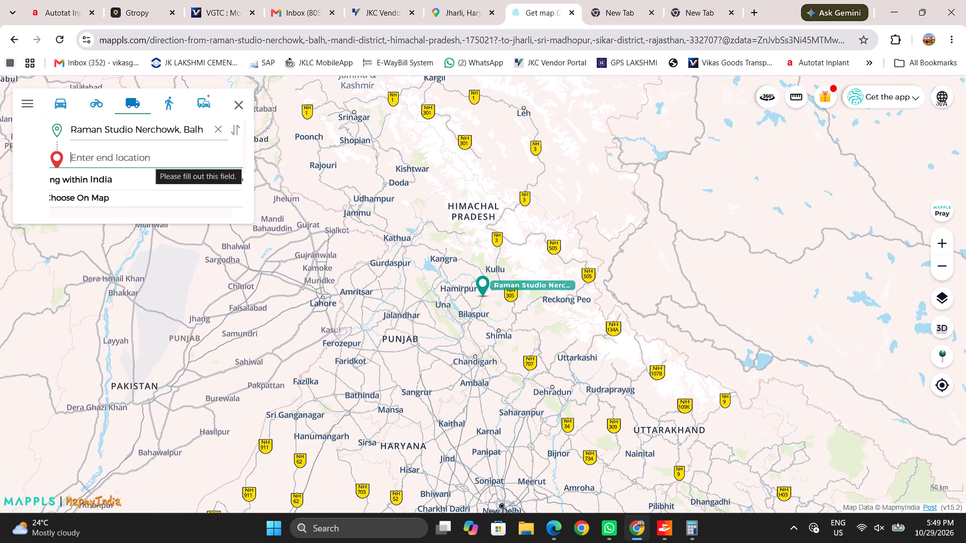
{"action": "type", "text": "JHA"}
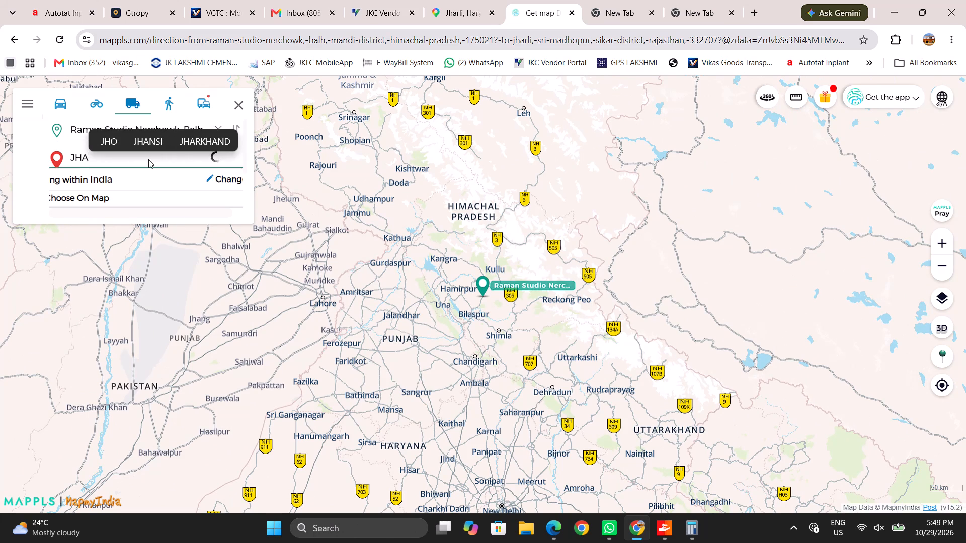
In the Google Maps directions from Jharli, replace the Nilokheri stop with Panchkula, Haryana.
{"action": "left_click", "coordinate": [466, 0]}
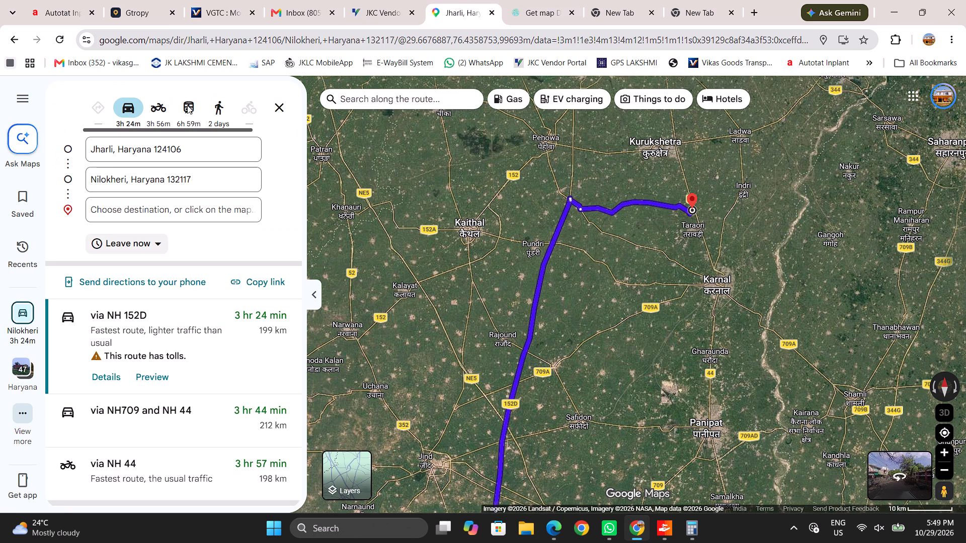
{"action": "double_click", "coordinate": [207, 176]}
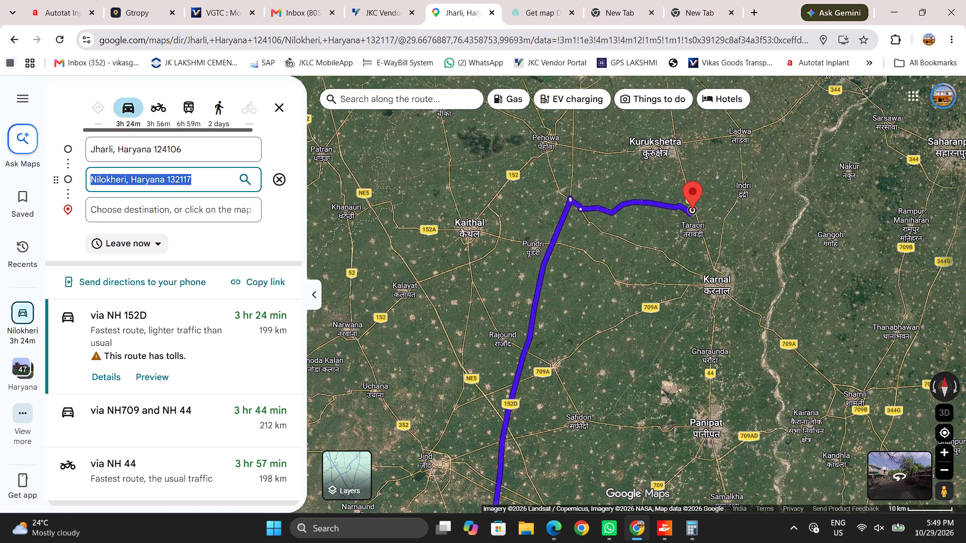
{"action": "type", "text": "PANK"}
{"action": "key", "text": "BackSpace"}
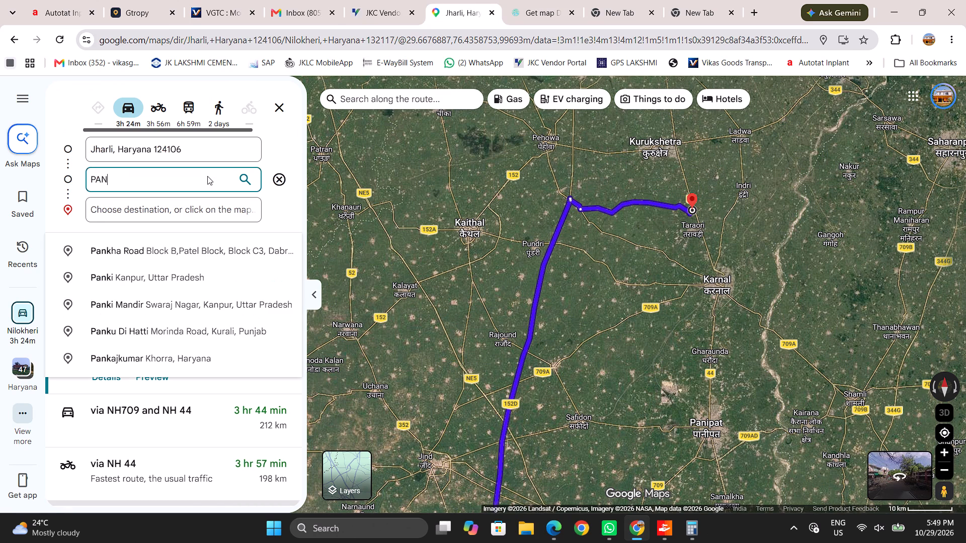
{"action": "left_click", "coordinate": [208, 251]}
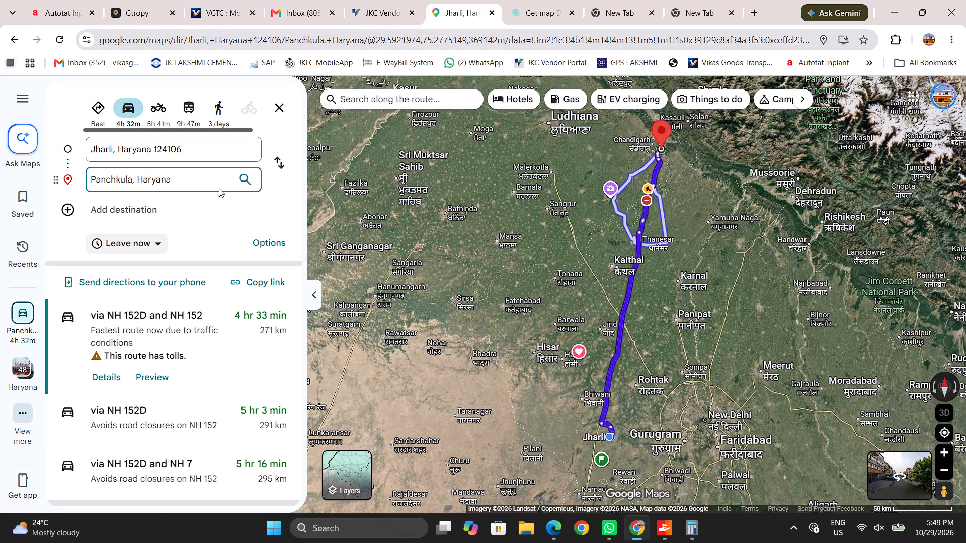
Add Ner Chowk, Himachal Pradesh as the final destination after Panchkula.
{"action": "left_click", "coordinate": [68, 211]}
{"action": "left_click", "coordinate": [131, 212]}
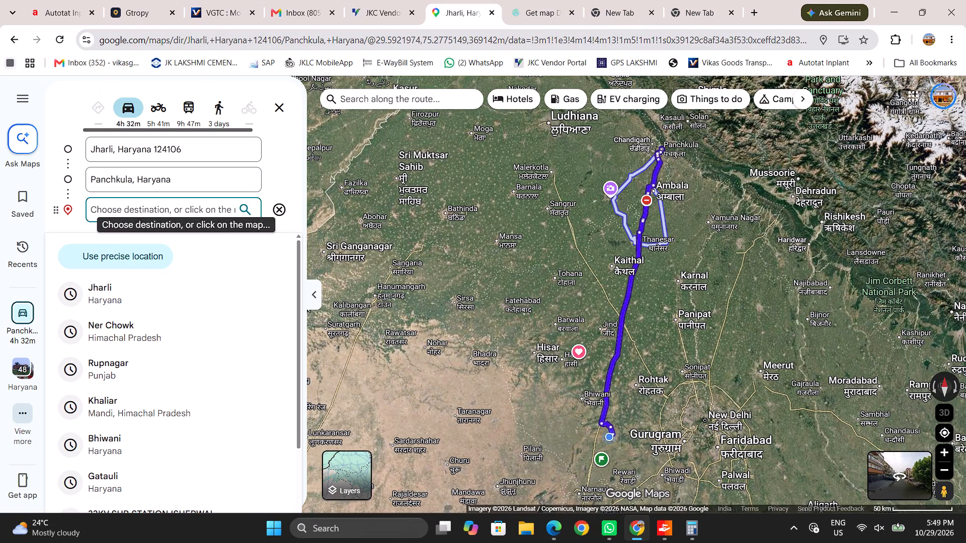
{"action": "type", "text": "NERCHOW"}
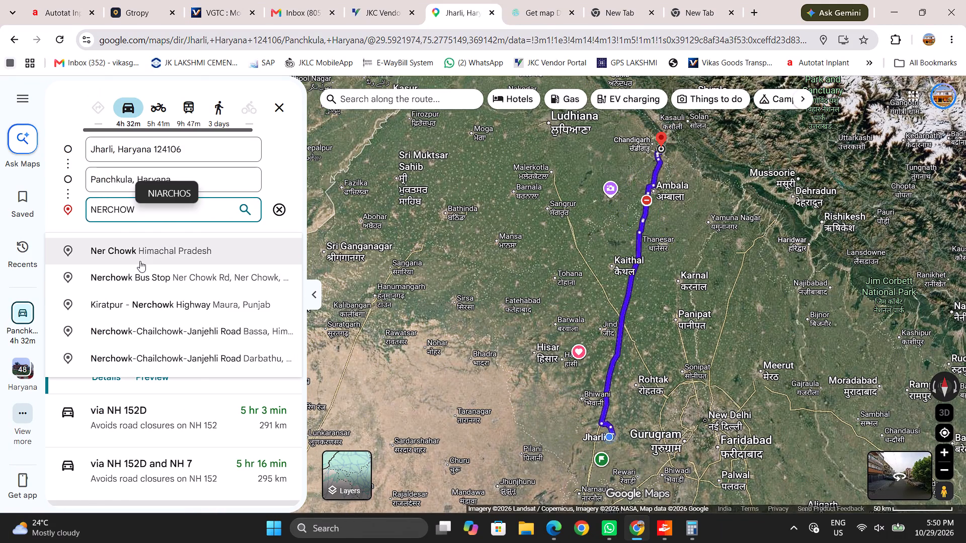
{"action": "left_click", "coordinate": [143, 254]}
Switch to Calculator, subtract 271 from 431, and close the calculator when done.
{"action": "left_click", "coordinate": [687, 529]}
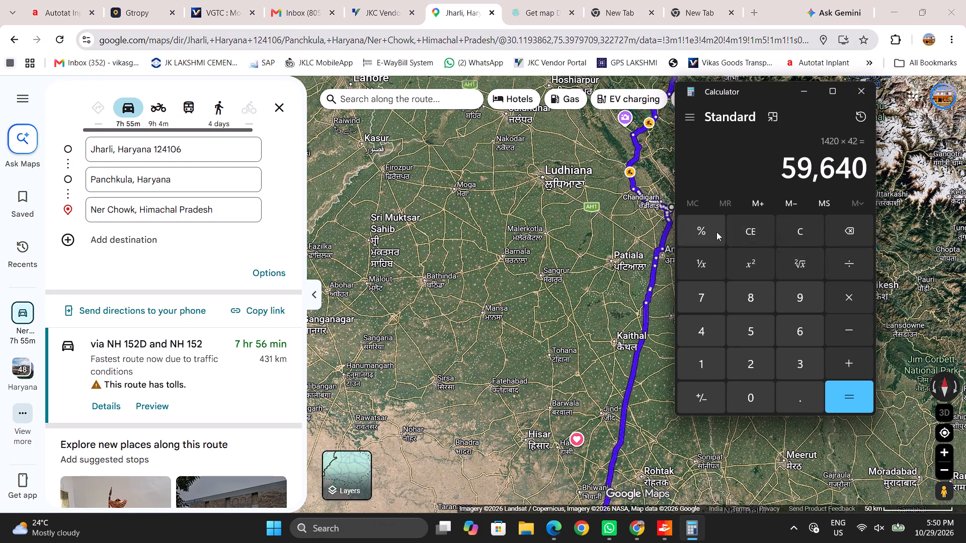
{"action": "left_click", "coordinate": [735, 232]}
{"action": "left_click", "coordinate": [702, 337]}
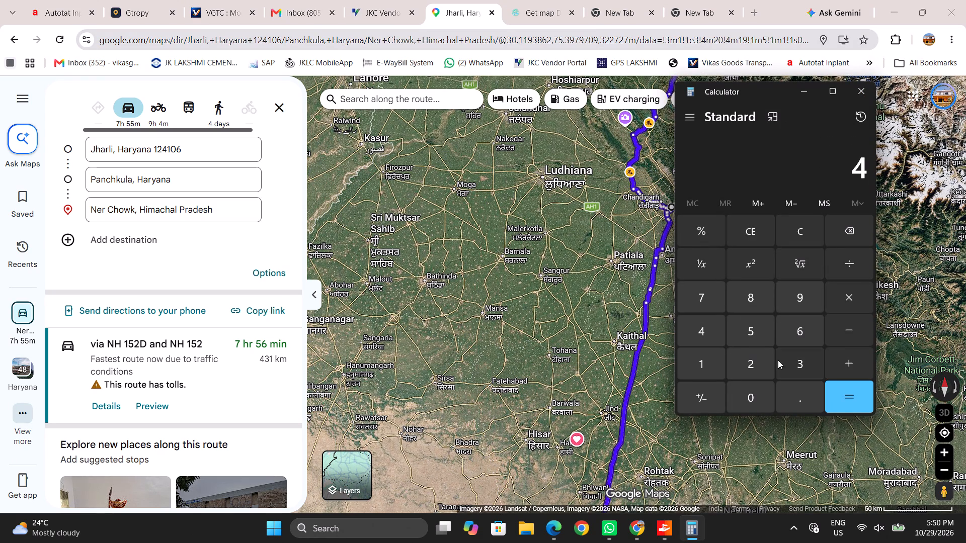
{"action": "left_click", "coordinate": [801, 351]}
{"action": "left_click", "coordinate": [703, 357]}
{"action": "left_click", "coordinate": [849, 330]}
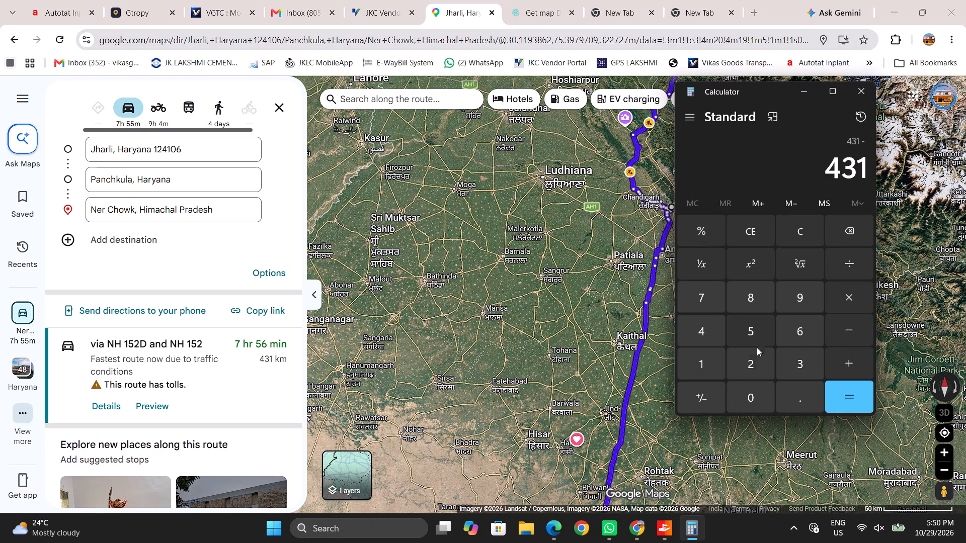
{"action": "left_click", "coordinate": [756, 359]}
{"action": "left_click", "coordinate": [699, 296]}
{"action": "left_click", "coordinate": [715, 362]}
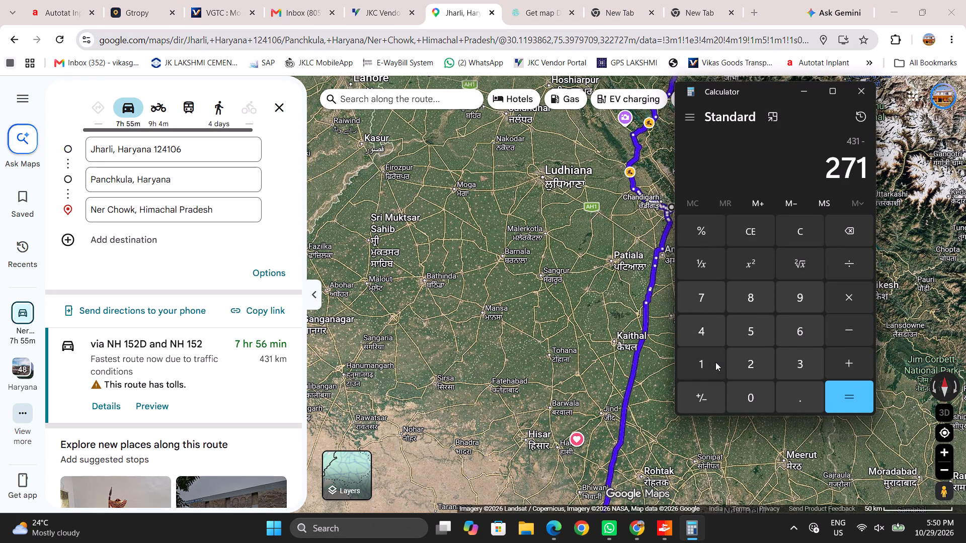
{"action": "left_click", "coordinate": [853, 396]}
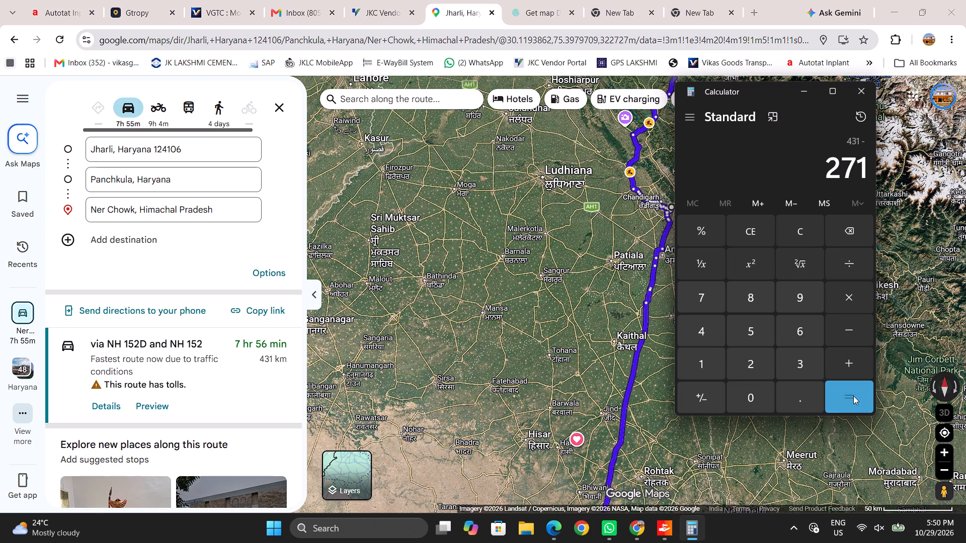
{"action": "left_click", "coordinate": [861, 92]}
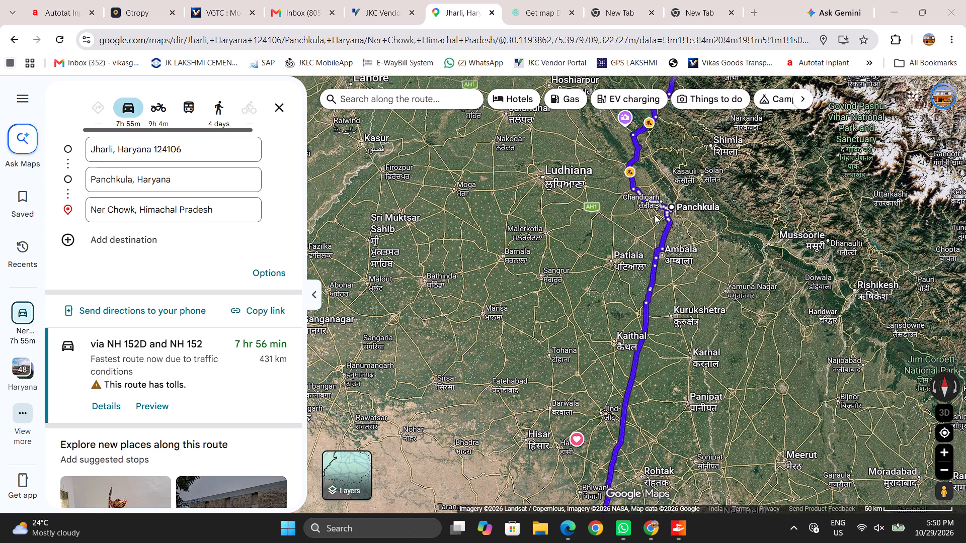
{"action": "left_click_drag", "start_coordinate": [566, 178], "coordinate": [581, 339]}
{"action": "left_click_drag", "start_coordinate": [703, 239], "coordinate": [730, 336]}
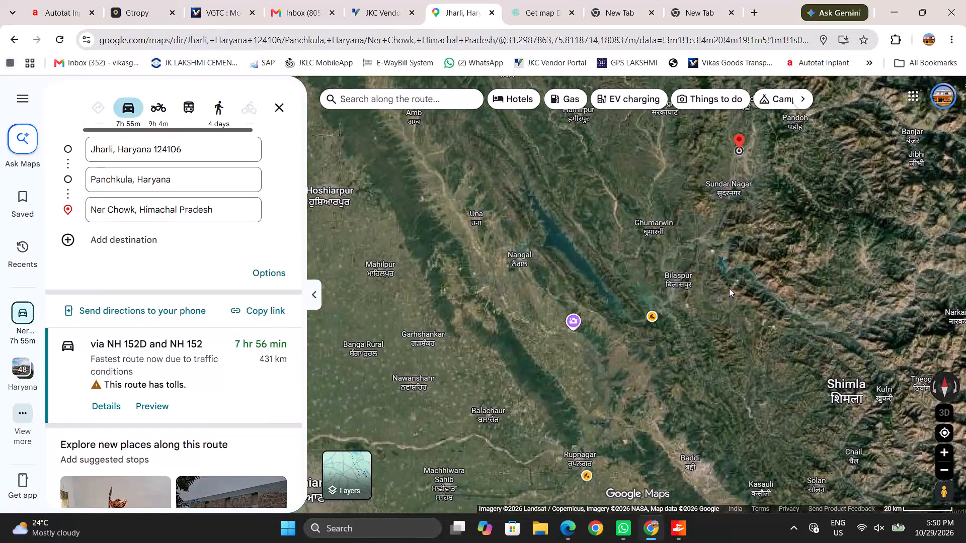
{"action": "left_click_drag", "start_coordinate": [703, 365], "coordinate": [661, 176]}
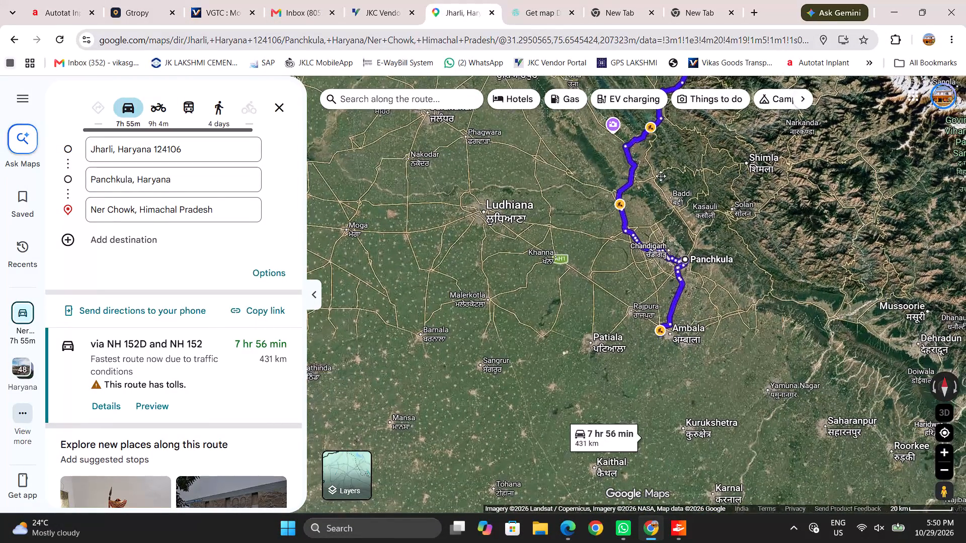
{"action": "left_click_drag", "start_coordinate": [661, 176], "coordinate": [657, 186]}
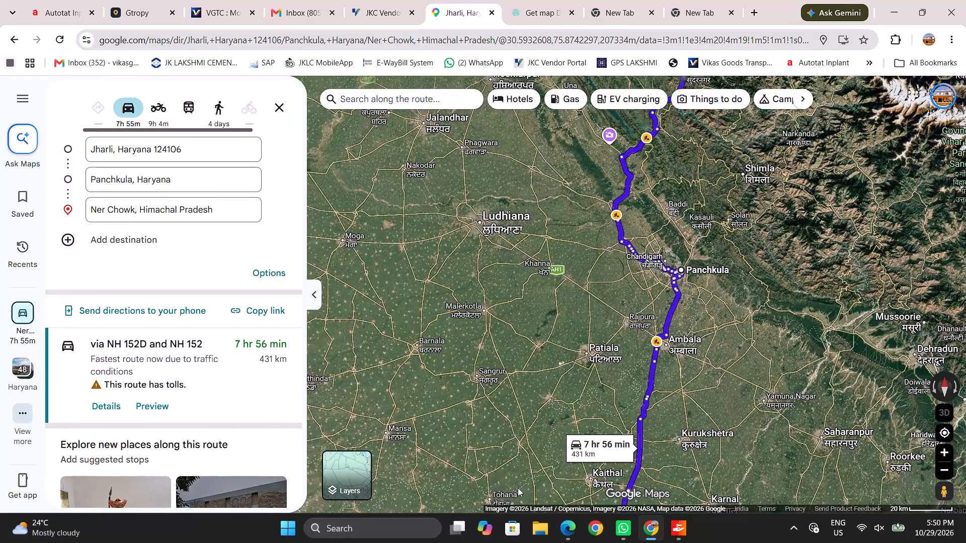
Switch to Calculator, clear the entry and multiply 250 by 2.60.
{"action": "left_click", "coordinate": [366, 519]}
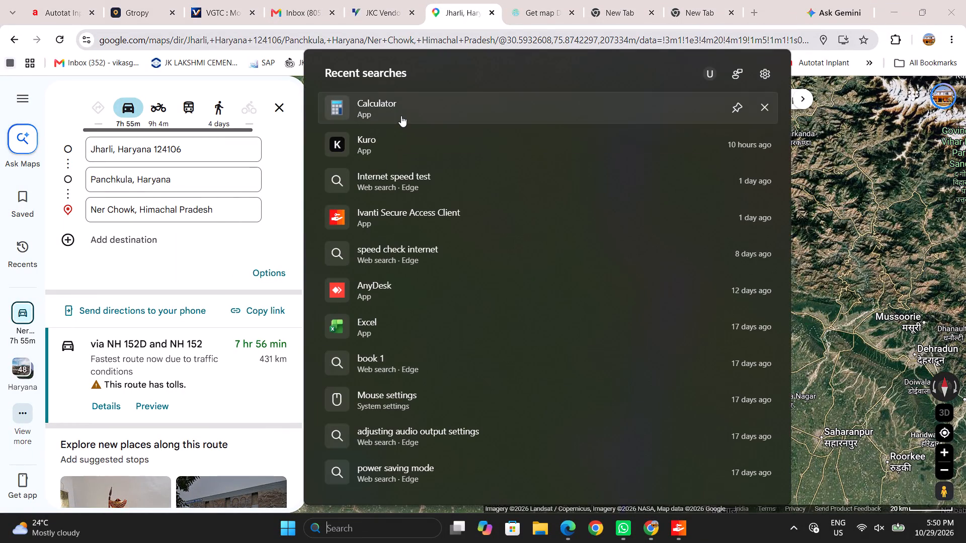
{"action": "left_click", "coordinate": [401, 116]}
{"action": "triple_click", "coordinate": [755, 230]}
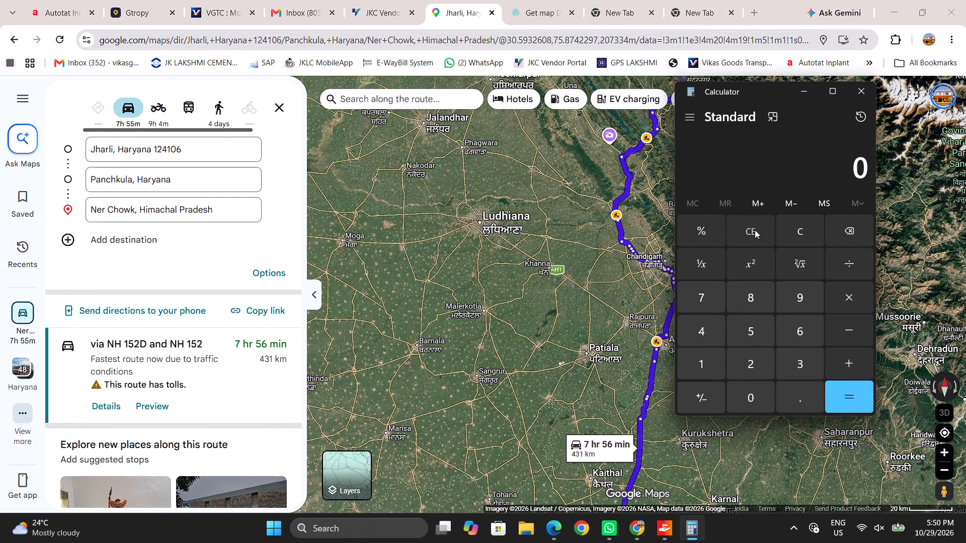
{"action": "type", "text": "250"}
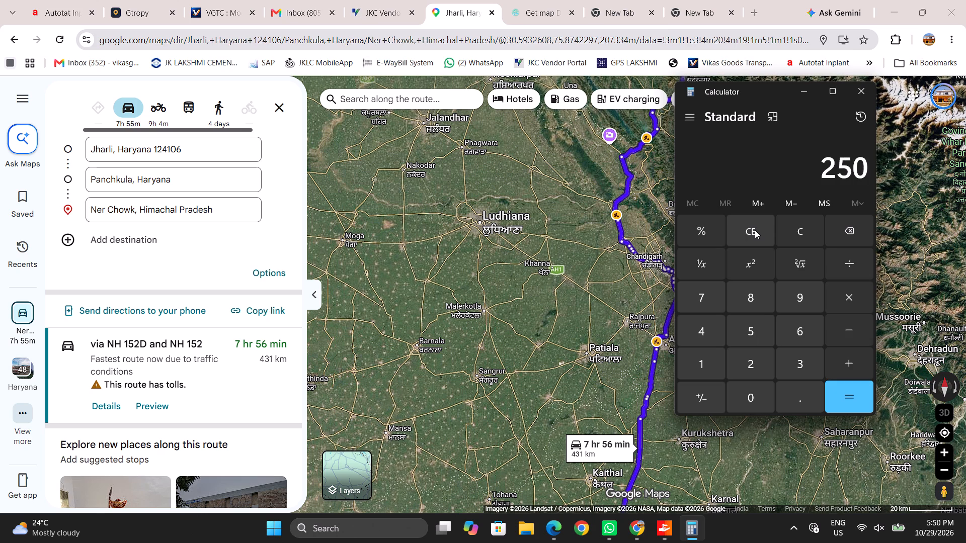
{"action": "type", "text": "*2"}
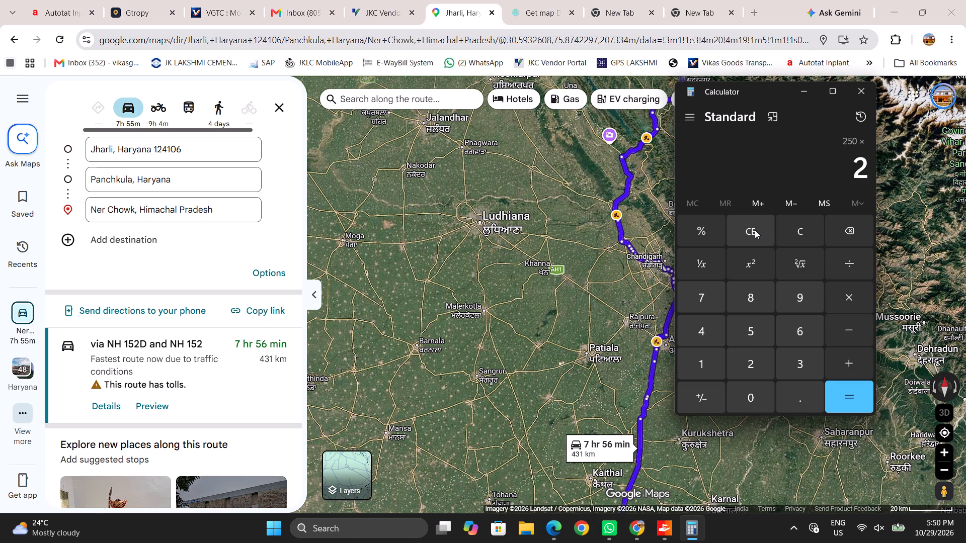
{"action": "type", "text": ".60"}
{"action": "key", "text": "Return"}
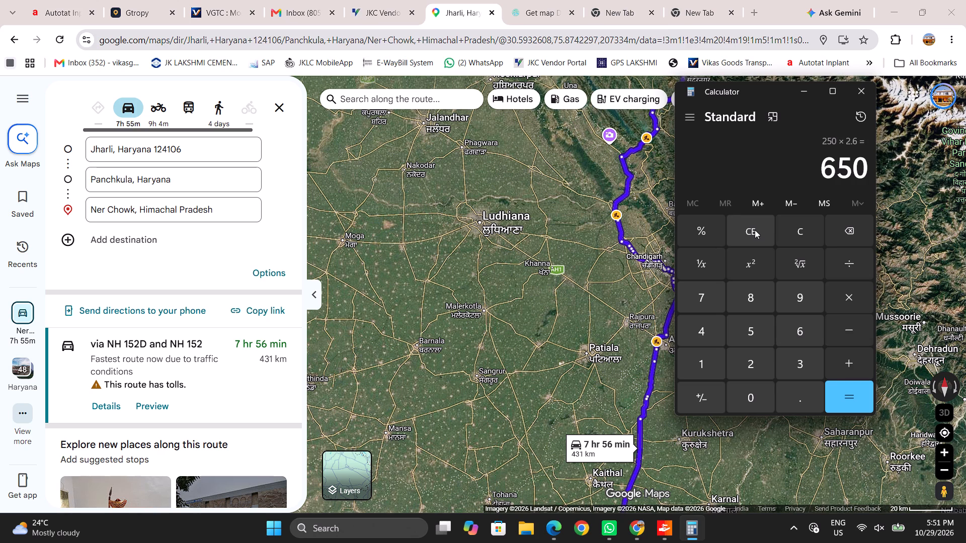
Replace the calculation by dividing 250 by 2.6.
{"action": "key", "text": "BackSpace"}
{"action": "key", "text": "BackSpace"}
{"action": "type", "text": "250"}
{"action": "type", "text": "/2"}
{"action": "type", "text": ".6"}
{"action": "key", "text": "Return"}
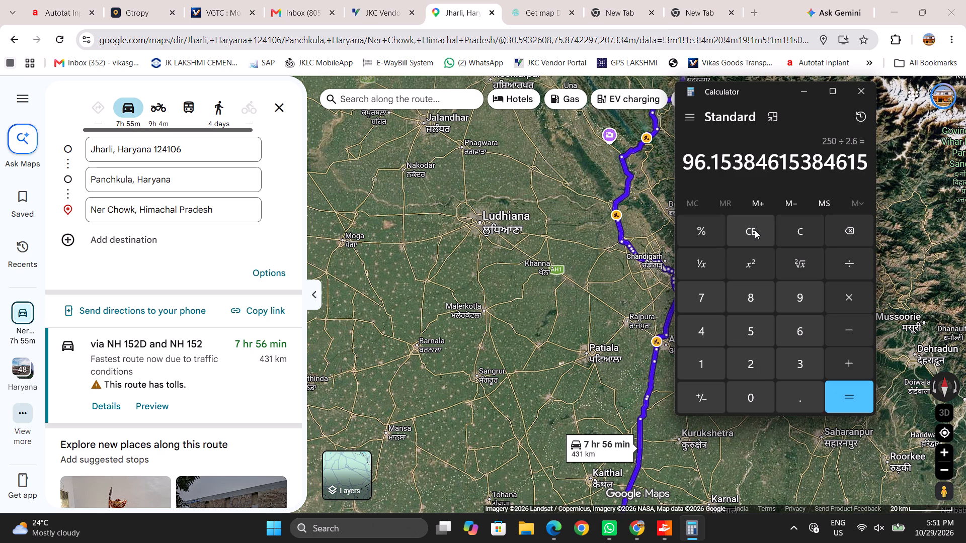
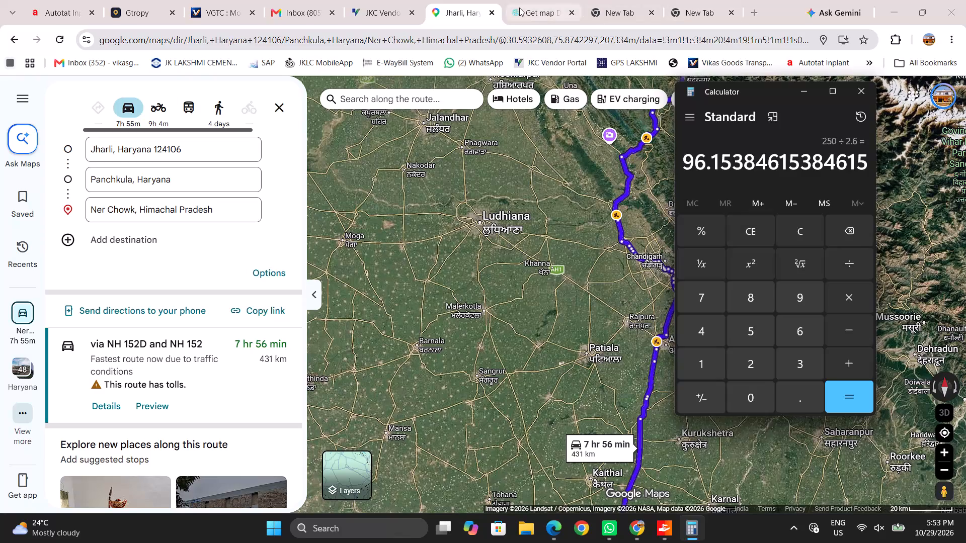
Switch to the Mappls directions page, search for JHARLI JHAJJAR and set the truck route's destination to the Jharli, Matenhail, Jhajjar, Haryana result.
{"action": "left_click", "coordinate": [554, 3]}
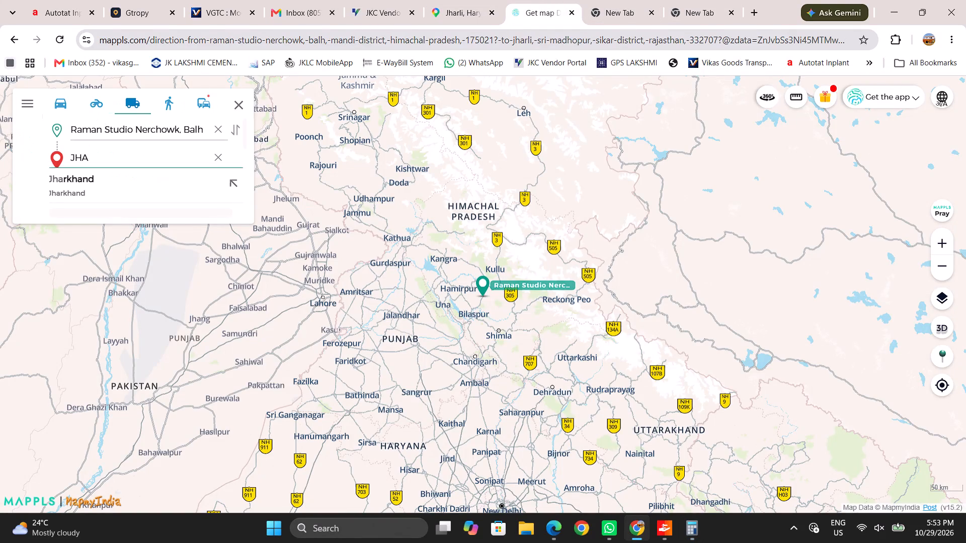
{"action": "left_click", "coordinate": [156, 155]}
{"action": "type", "text": "RLI"}
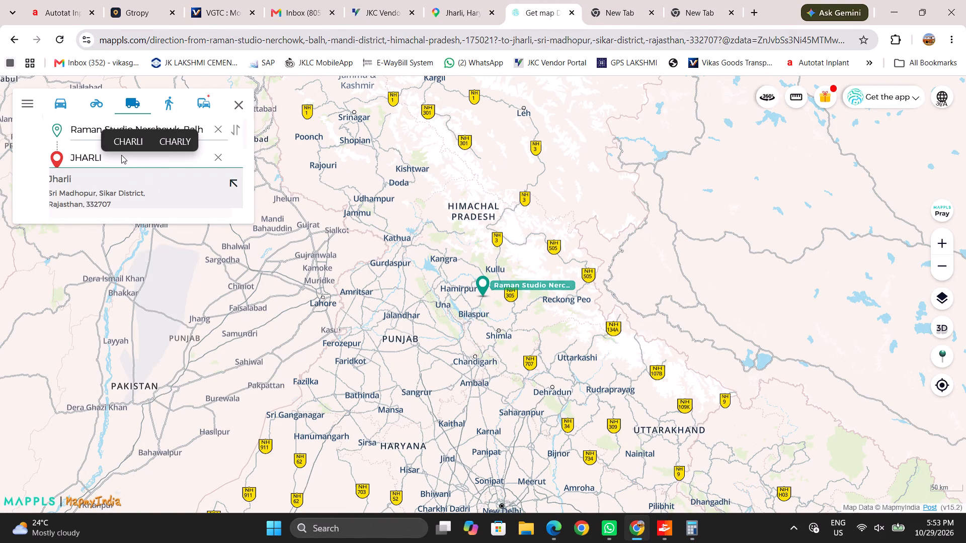
{"action": "key", "text": "space"}
{"action": "type", "text": "JHJJAR"}
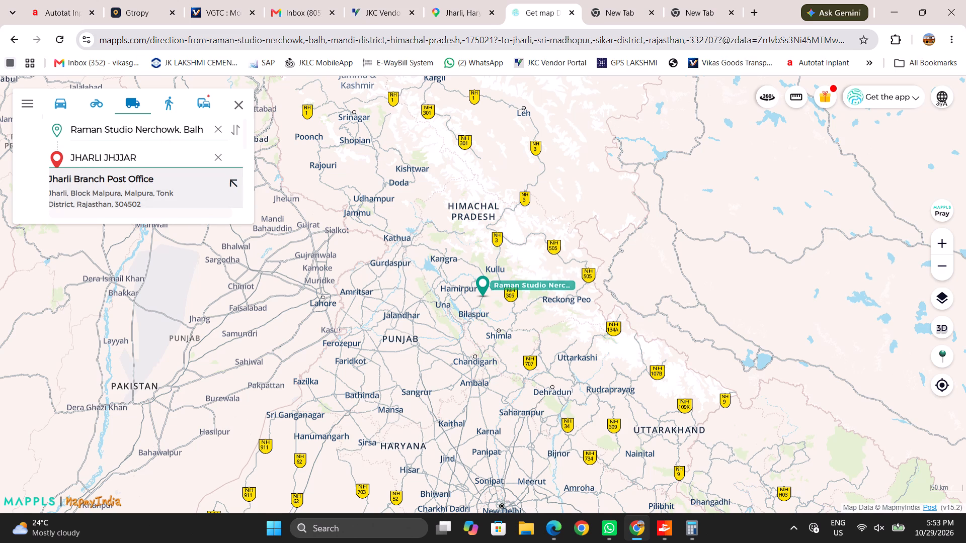
{"action": "key", "text": "BackSpace"}
{"action": "key", "text": "BackSpace"}
{"action": "key", "text": "BackSpace"}
{"action": "key", "text": "BackSpace"}
{"action": "type", "text": "AJJAR"}
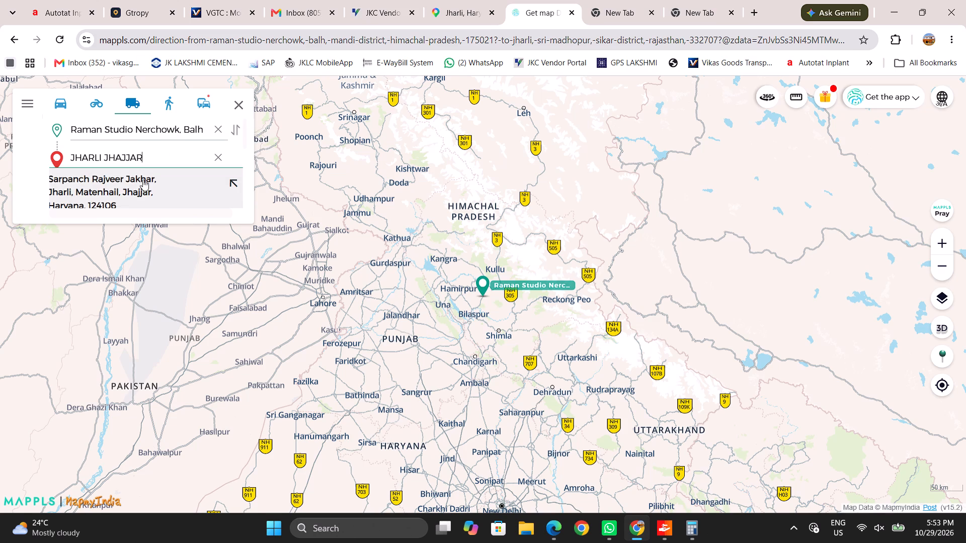
{"action": "left_click", "coordinate": [159, 196]}
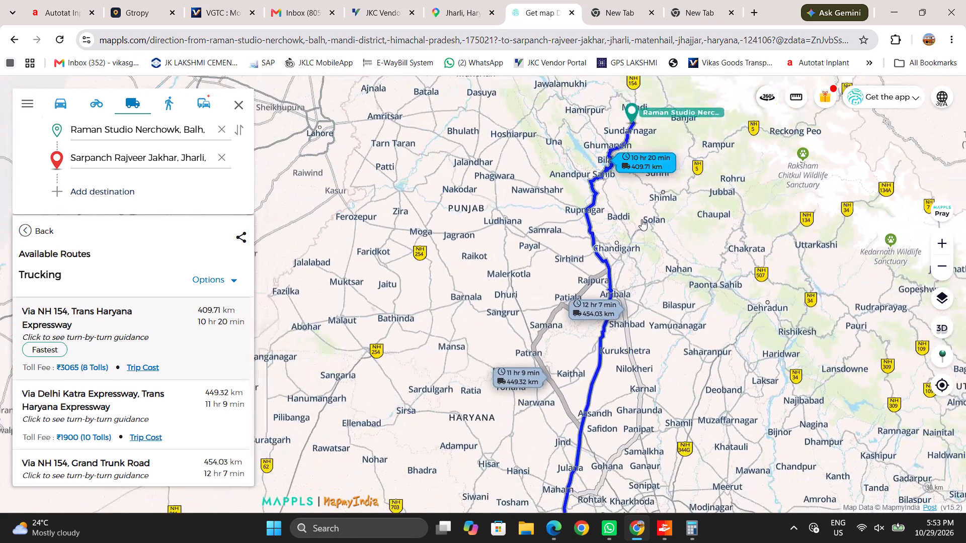
Examine the toll-plaza cost breakdown for the fastest route via NH 154 and Trans Haryana Expressway, and close the summary.
{"action": "left_click", "coordinate": [84, 368]}
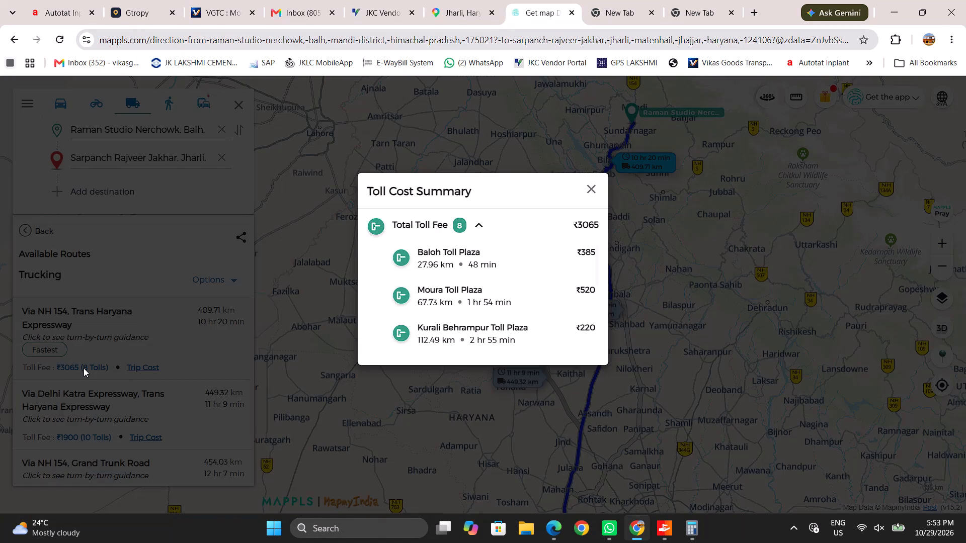
{"action": "scroll", "coordinate": [501, 287], "scroll_direction": "down", "scroll_amount": 2}
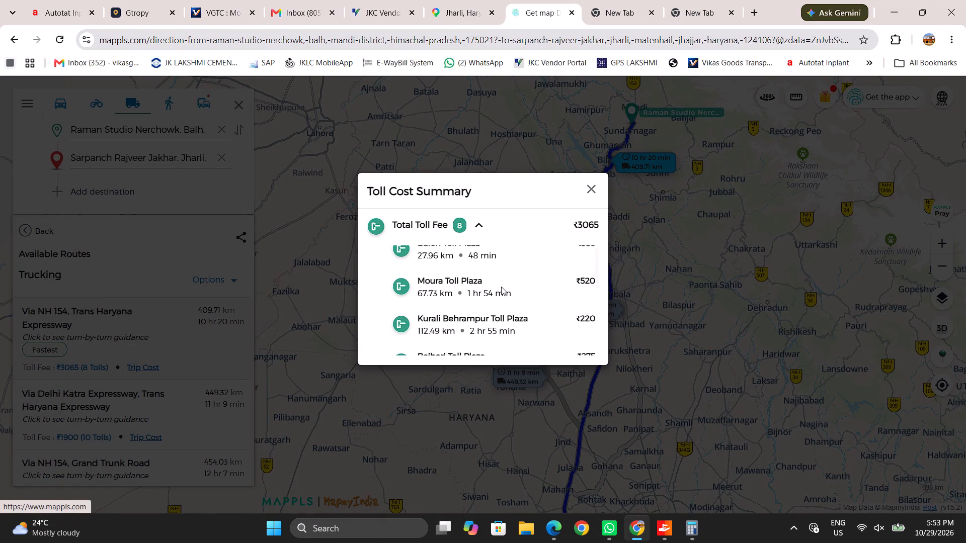
{"action": "scroll", "coordinate": [501, 287], "scroll_direction": "down", "scroll_amount": 6}
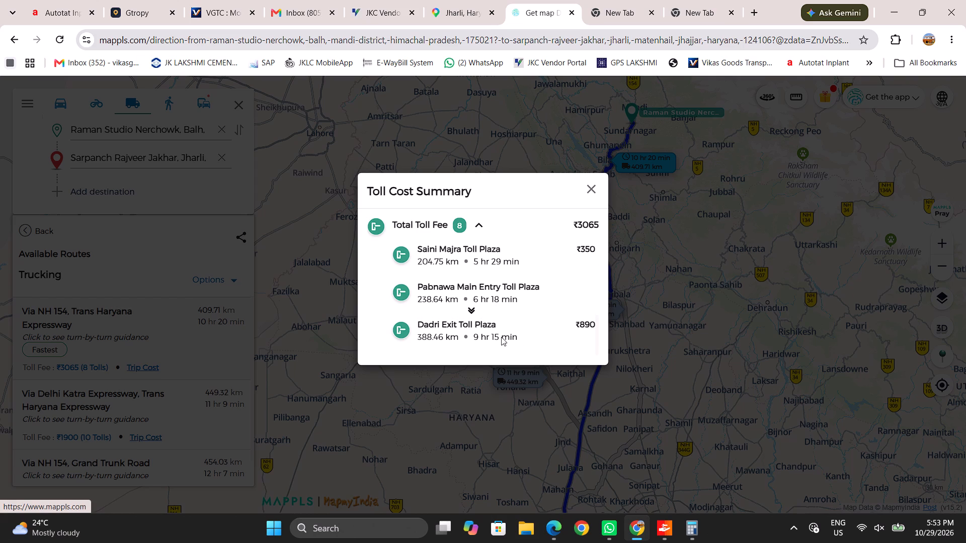
{"action": "left_click", "coordinate": [474, 309]}
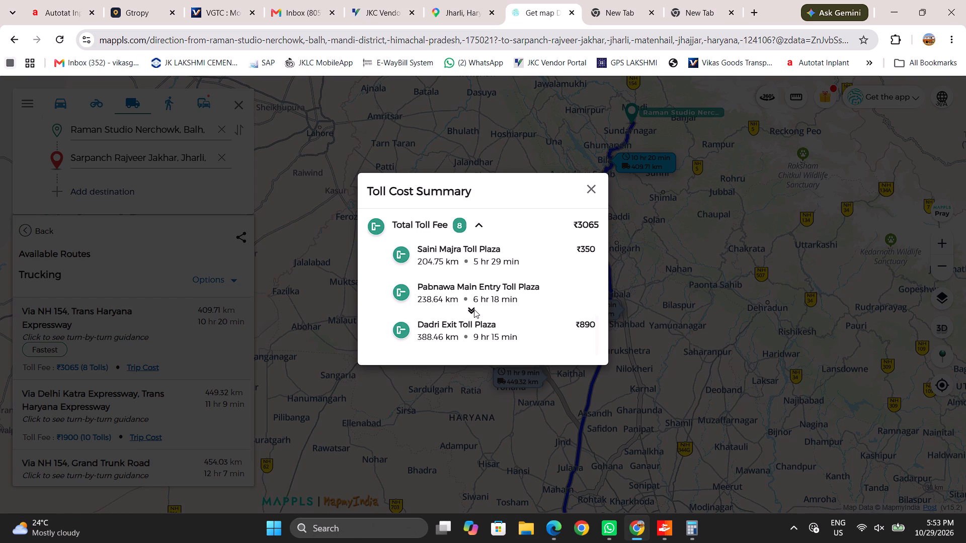
{"action": "scroll", "coordinate": [481, 314], "scroll_direction": "up", "scroll_amount": 1}
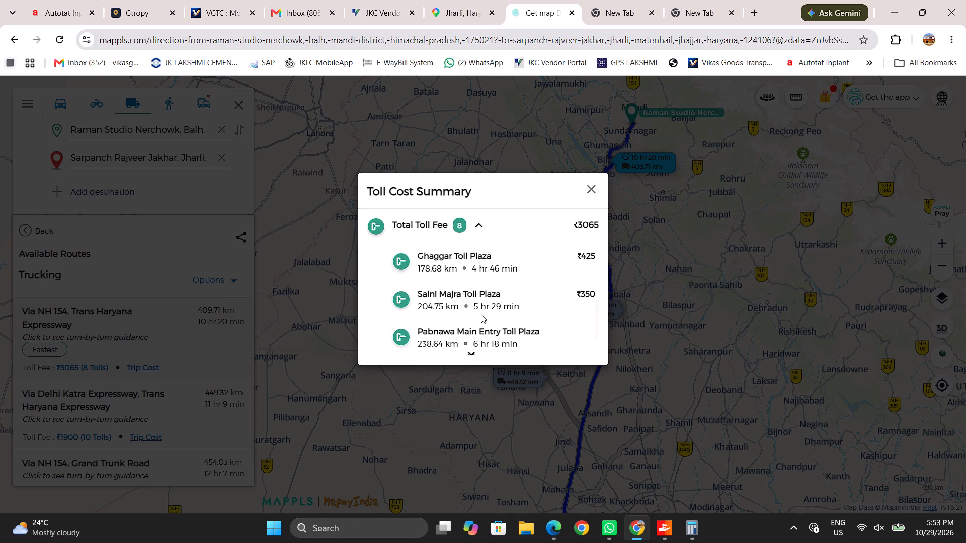
{"action": "scroll", "coordinate": [481, 314], "scroll_direction": "up", "scroll_amount": 3}
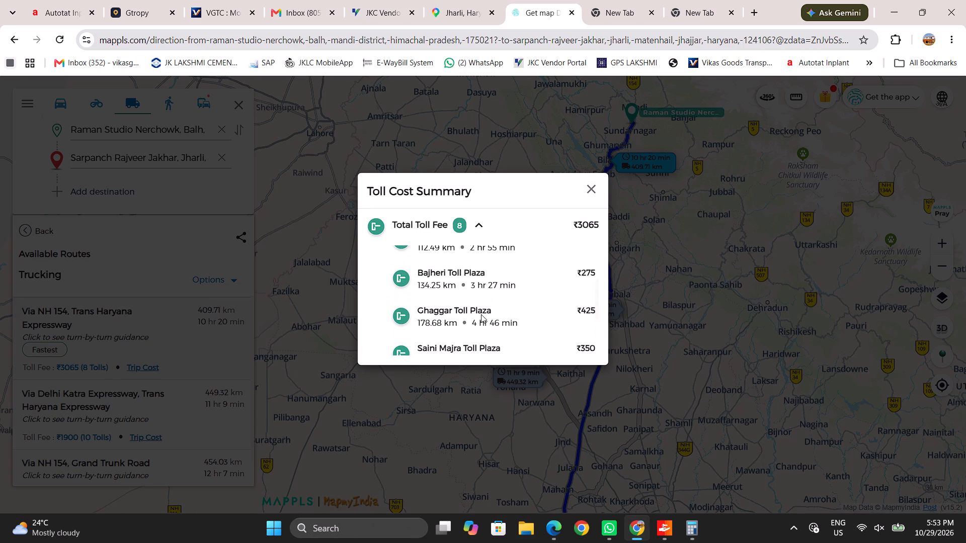
{"action": "scroll", "coordinate": [481, 314], "scroll_direction": "up", "scroll_amount": 4}
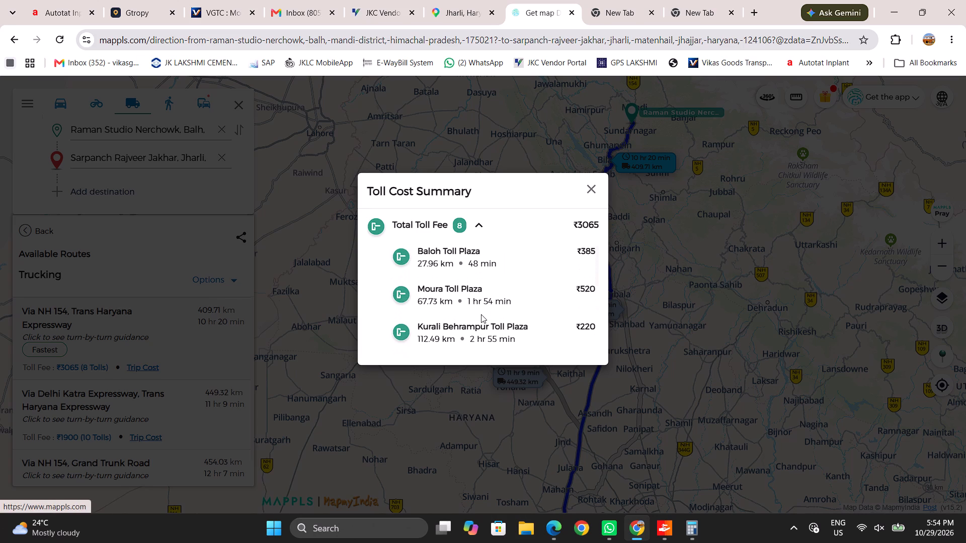
{"action": "scroll", "coordinate": [481, 314], "scroll_direction": "down", "scroll_amount": 2}
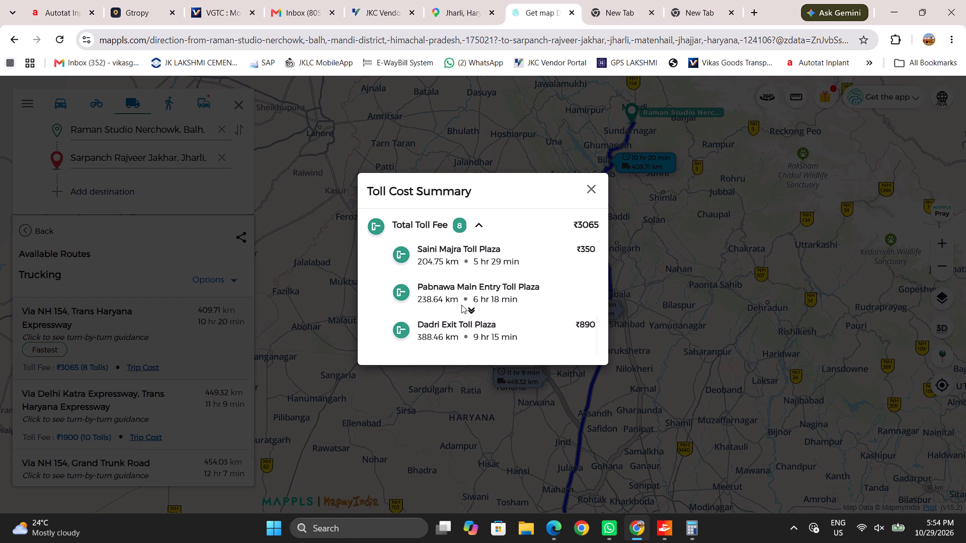
{"action": "left_click", "coordinate": [472, 314]}
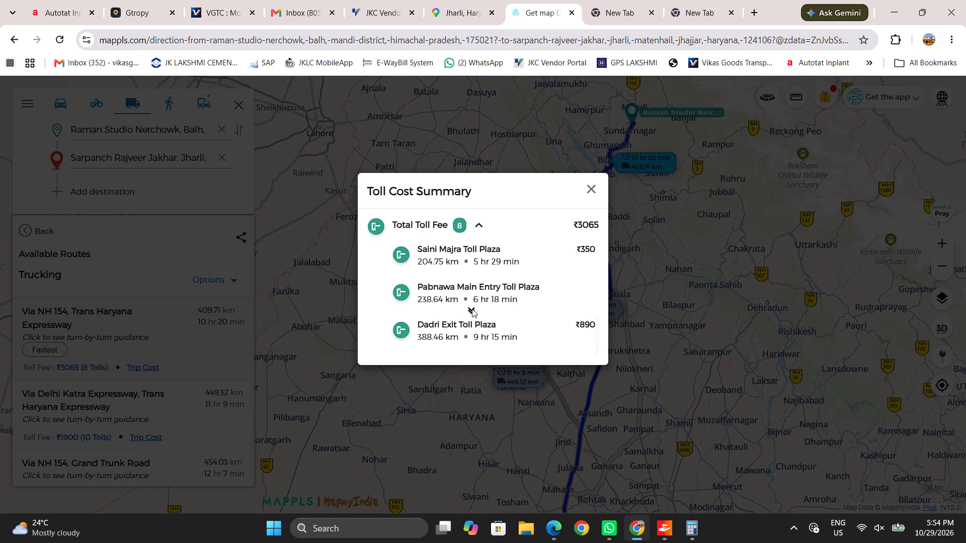
{"action": "left_click", "coordinate": [472, 309]}
{"action": "triple_click", "coordinate": [472, 309]}
{"action": "triple_click", "coordinate": [472, 309]}
{"action": "left_click", "coordinate": [596, 192]}
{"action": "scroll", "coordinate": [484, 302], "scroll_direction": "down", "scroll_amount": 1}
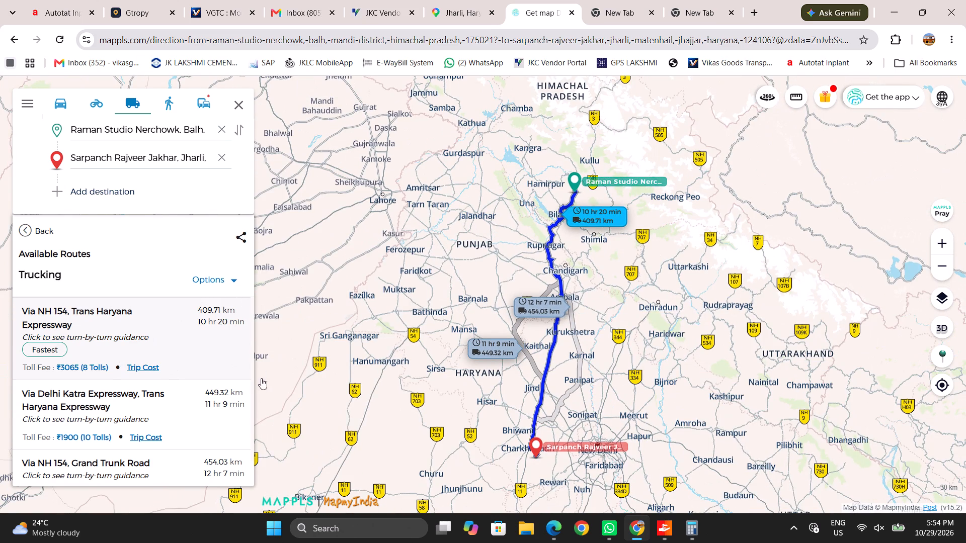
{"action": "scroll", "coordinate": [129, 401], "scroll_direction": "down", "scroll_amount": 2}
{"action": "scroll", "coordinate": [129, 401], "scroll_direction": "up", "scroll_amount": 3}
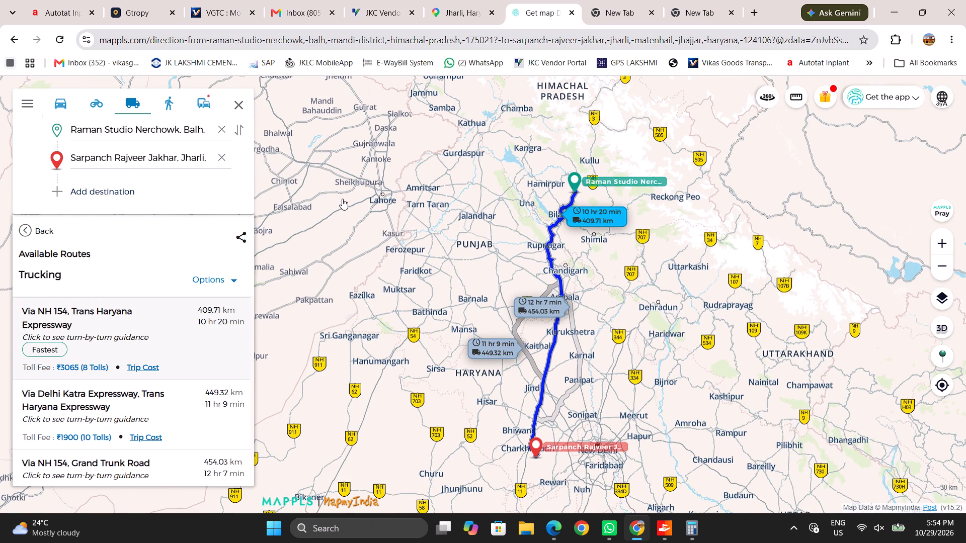
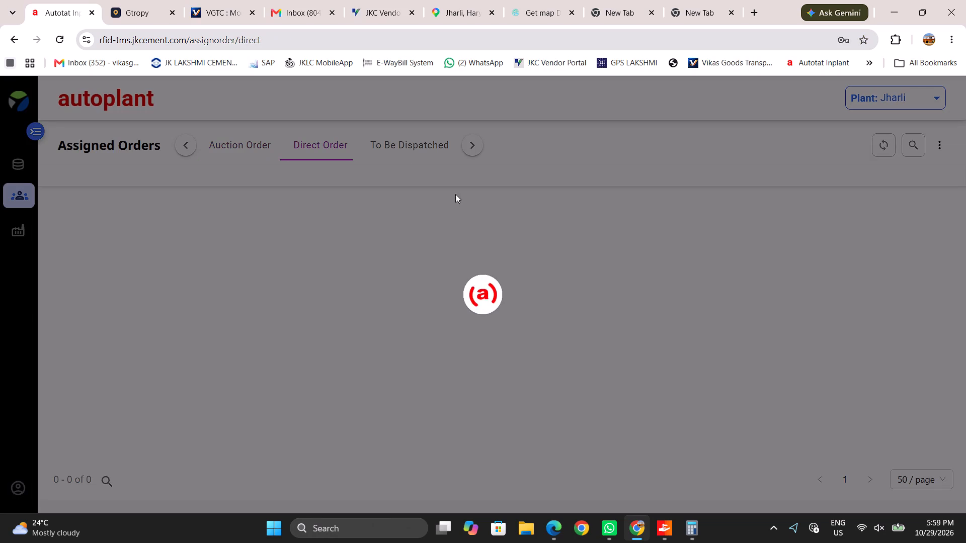
Examine Jharli's direct orders across the packing, city, district, material, freight and customer columns.
{"action": "scroll", "coordinate": [533, 286], "scroll_direction": "left", "scroll_amount": 2}
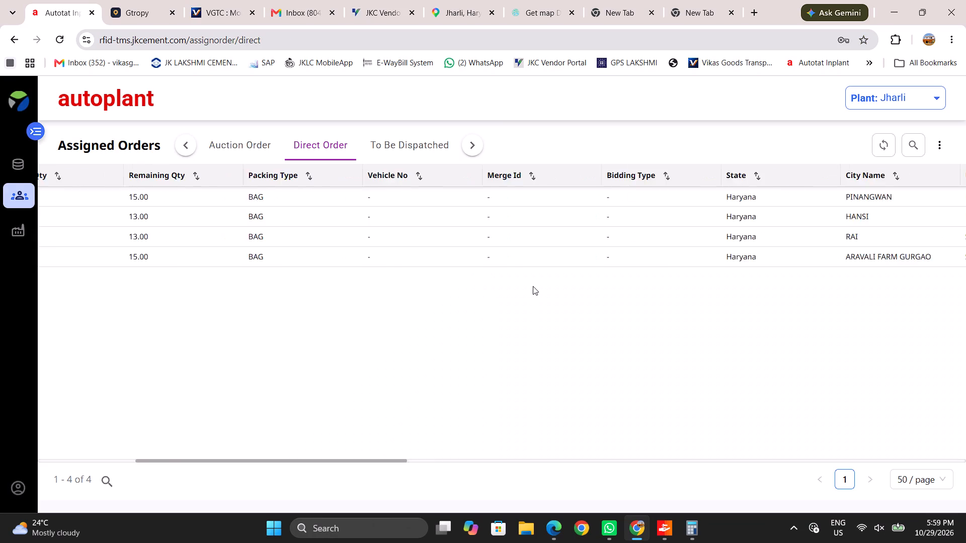
{"action": "scroll", "coordinate": [533, 286], "scroll_direction": "left", "scroll_amount": 2}
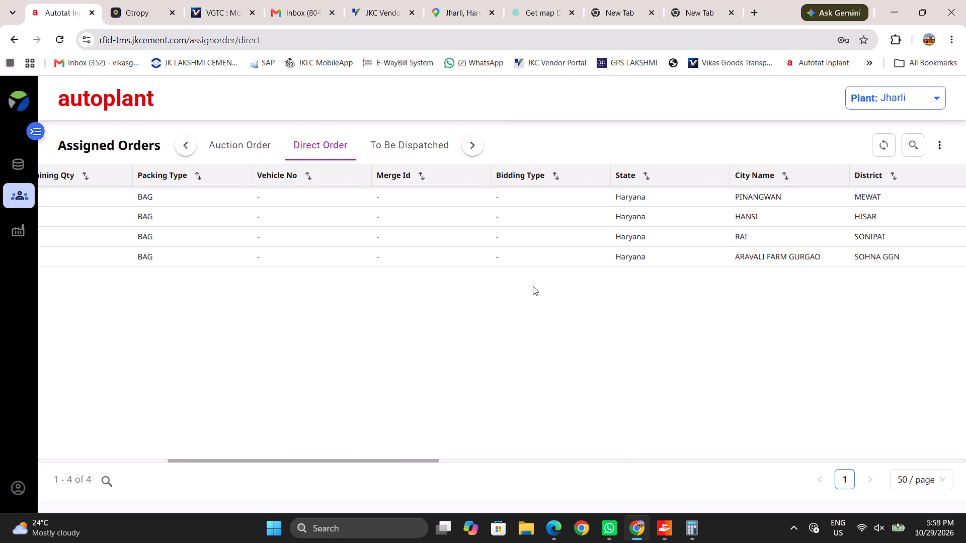
{"action": "scroll", "coordinate": [533, 286], "scroll_direction": "left", "scroll_amount": 9}
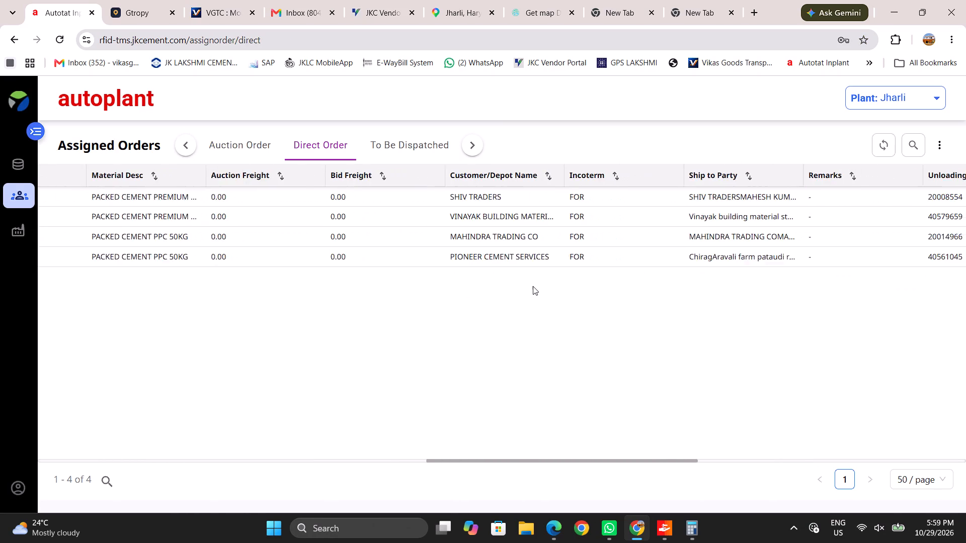
{"action": "scroll", "coordinate": [533, 286], "scroll_direction": "right", "scroll_amount": 3}
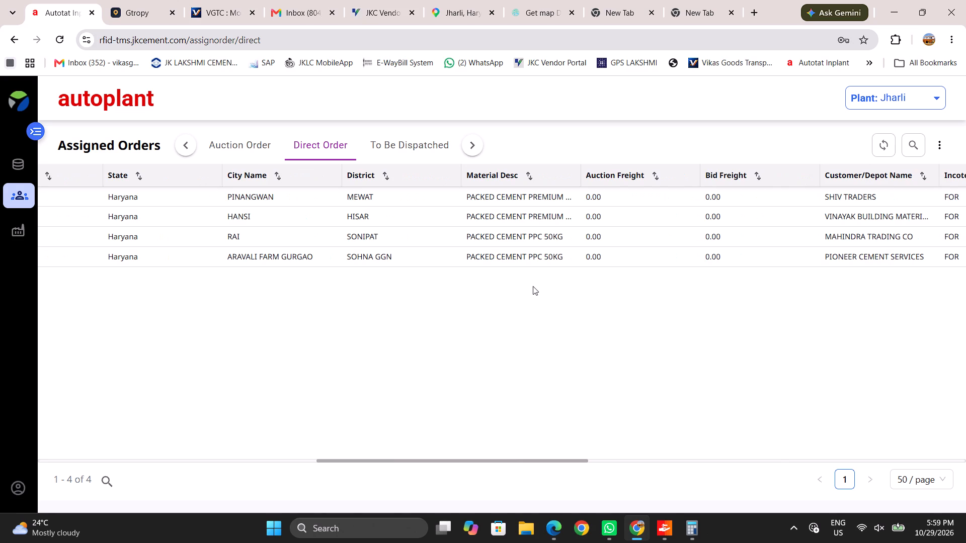
{"action": "scroll", "coordinate": [533, 286], "scroll_direction": "right", "scroll_amount": 8}
Open the auction orders that are yet to start and examine their cities, quantities and dedicated order freights.
{"action": "left_click", "coordinate": [236, 149]}
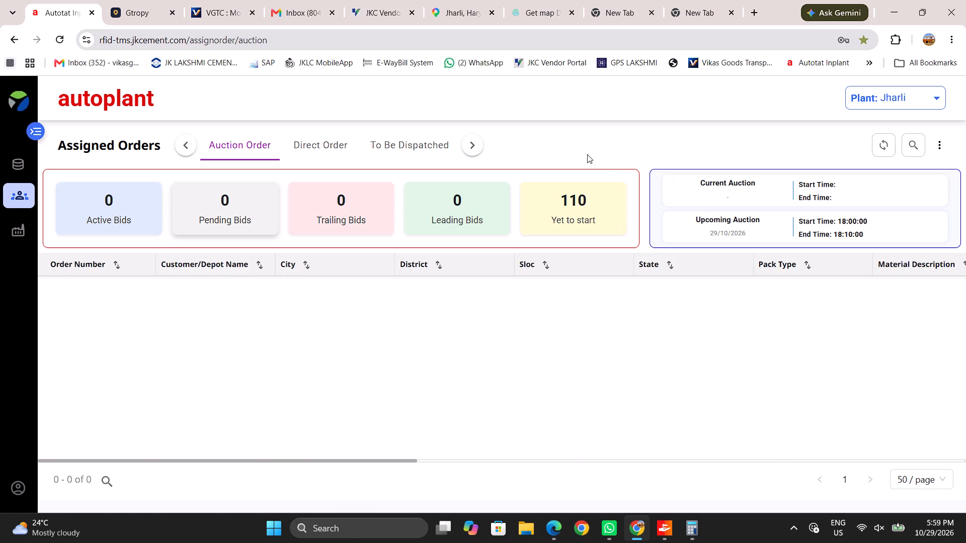
{"action": "left_click", "coordinate": [599, 193]}
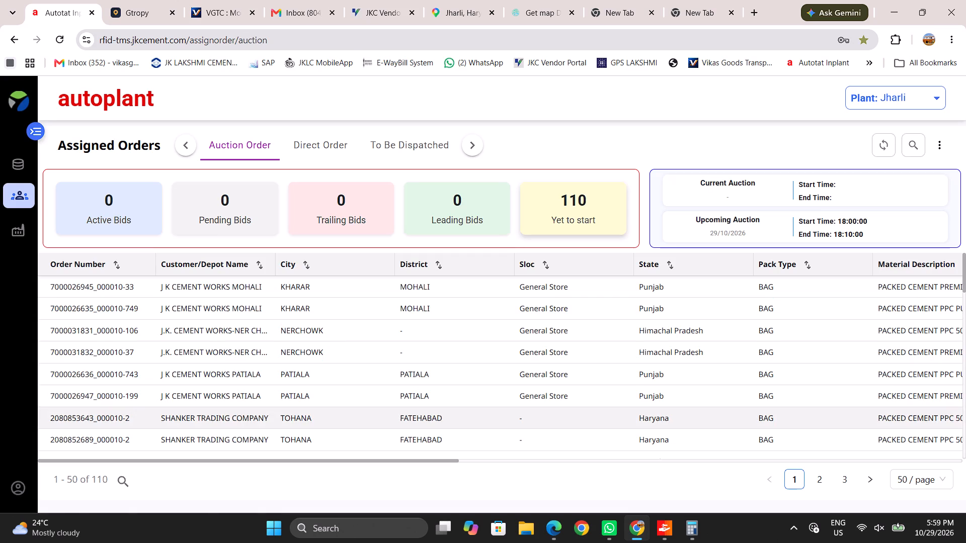
{"action": "scroll", "coordinate": [424, 414], "scroll_direction": "down", "scroll_amount": 4}
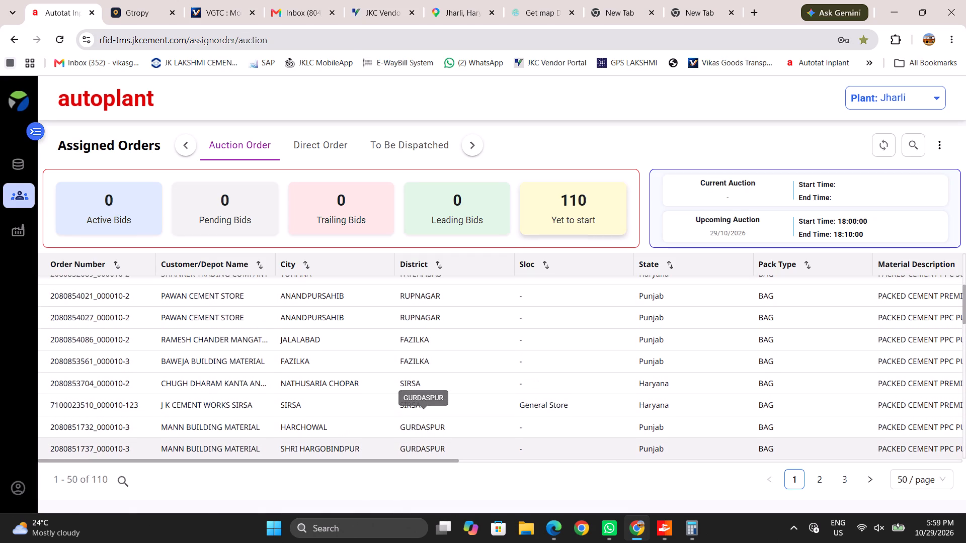
{"action": "scroll", "coordinate": [424, 414], "scroll_direction": "down", "scroll_amount": 2}
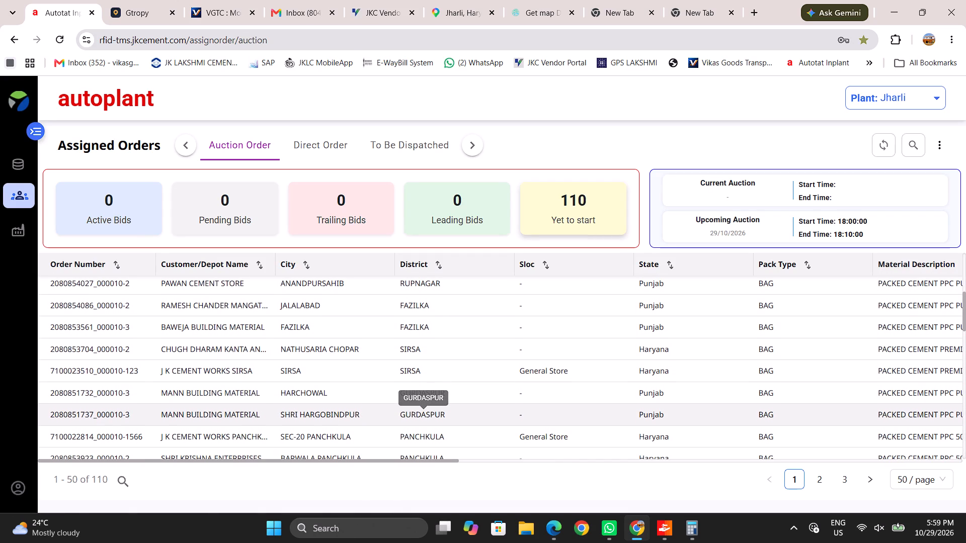
{"action": "scroll", "coordinate": [424, 414], "scroll_direction": "down", "scroll_amount": 1}
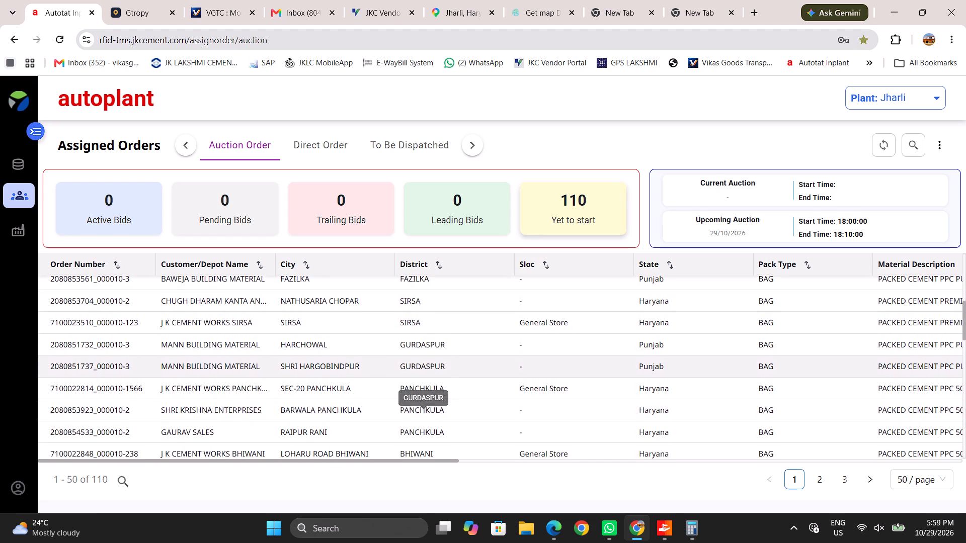
{"action": "scroll", "coordinate": [424, 414], "scroll_direction": "down", "scroll_amount": 2}
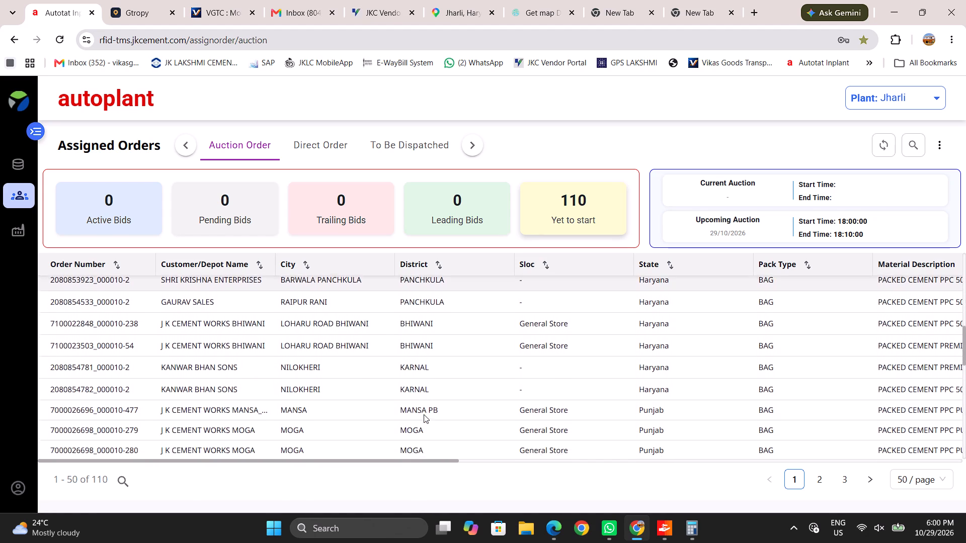
{"action": "scroll", "coordinate": [424, 414], "scroll_direction": "down", "scroll_amount": 1}
{"action": "scroll", "coordinate": [424, 414], "scroll_direction": "left", "scroll_amount": 6}
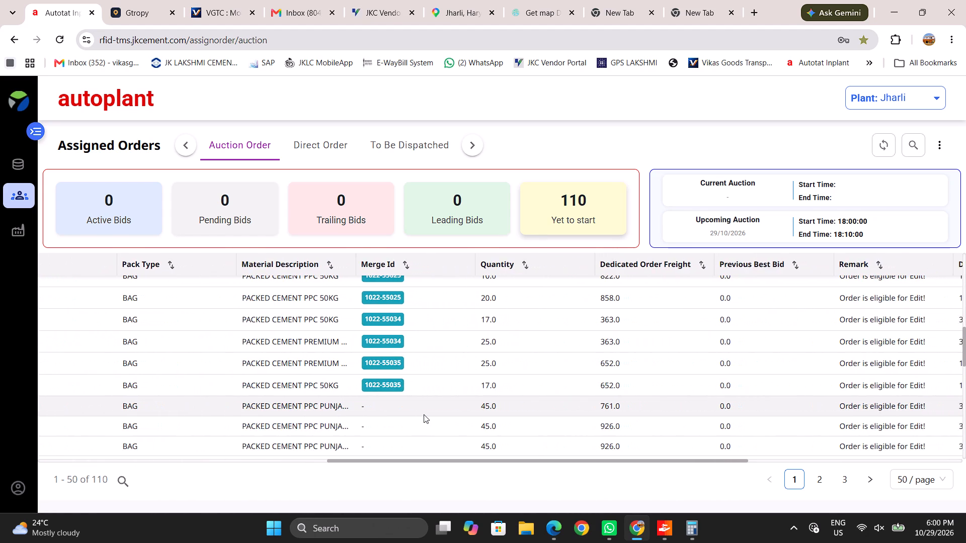
{"action": "scroll", "coordinate": [424, 414], "scroll_direction": "left", "scroll_amount": 8}
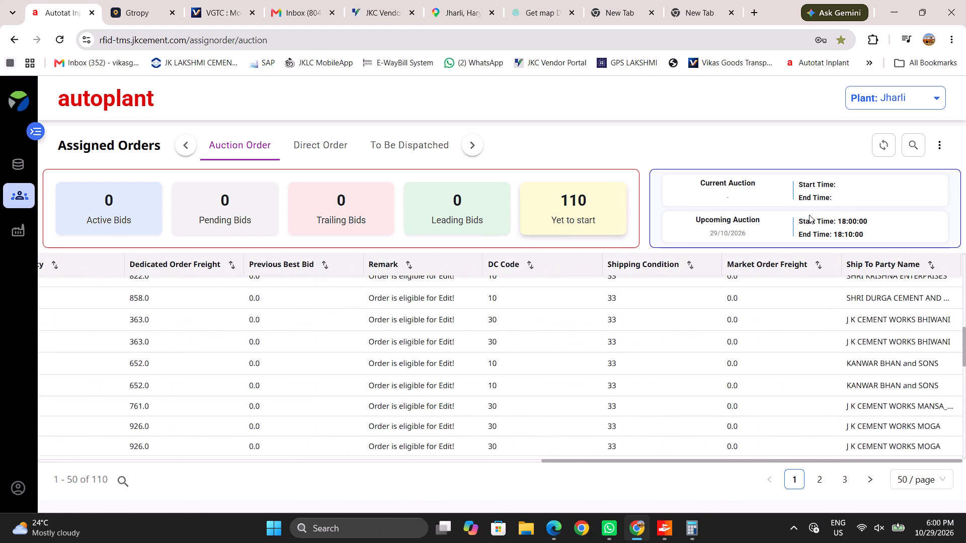
Refresh the auction orders for the 18:00 auction.
{"action": "left_click", "coordinate": [872, 143]}
{"action": "triple_click", "coordinate": [872, 143]}
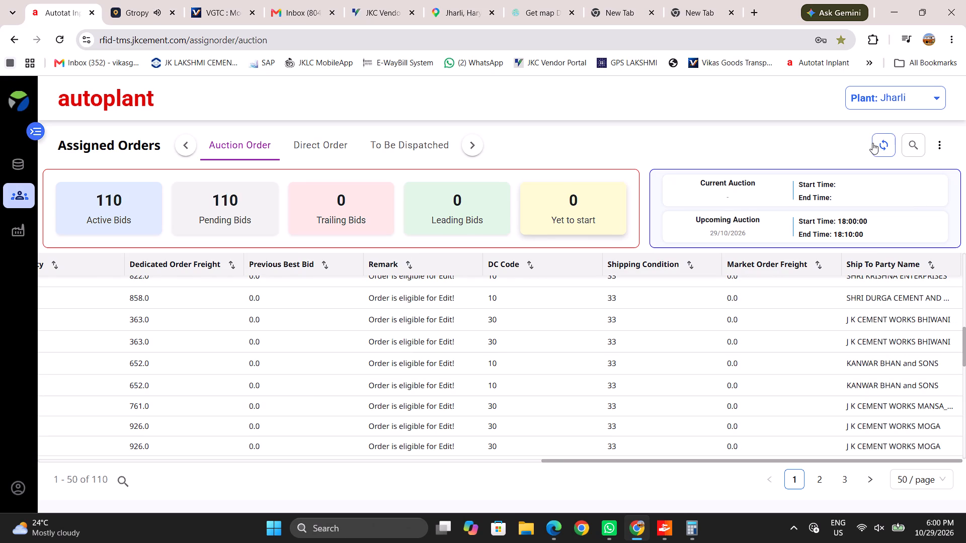
{"action": "triple_click", "coordinate": [872, 143]}
{"action": "triple_click", "coordinate": [872, 143]}
{"action": "triple_click", "coordinate": [872, 143]}
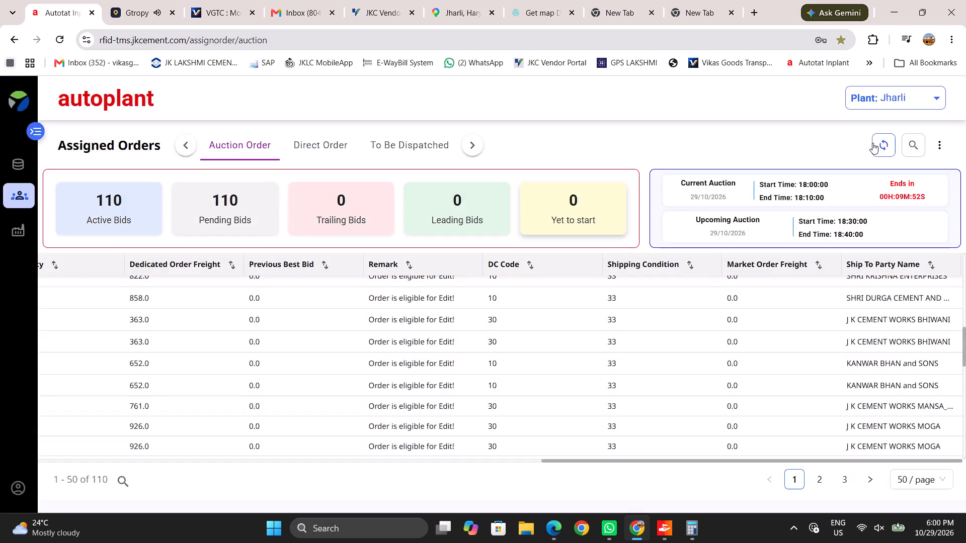
Refresh the running 18:00 auction and examine the customers and destination cities on the first and last pages of orders.
{"action": "triple_click", "coordinate": [872, 143]}
{"action": "left_click", "coordinate": [872, 143]}
{"action": "scroll", "coordinate": [636, 434], "scroll_direction": "right", "scroll_amount": 8}
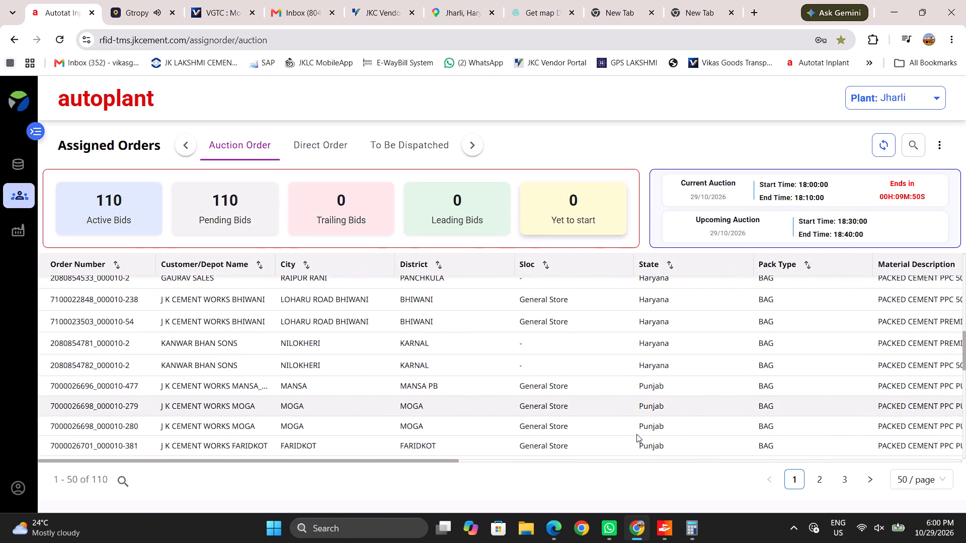
{"action": "scroll", "coordinate": [636, 434], "scroll_direction": "down", "scroll_amount": 4}
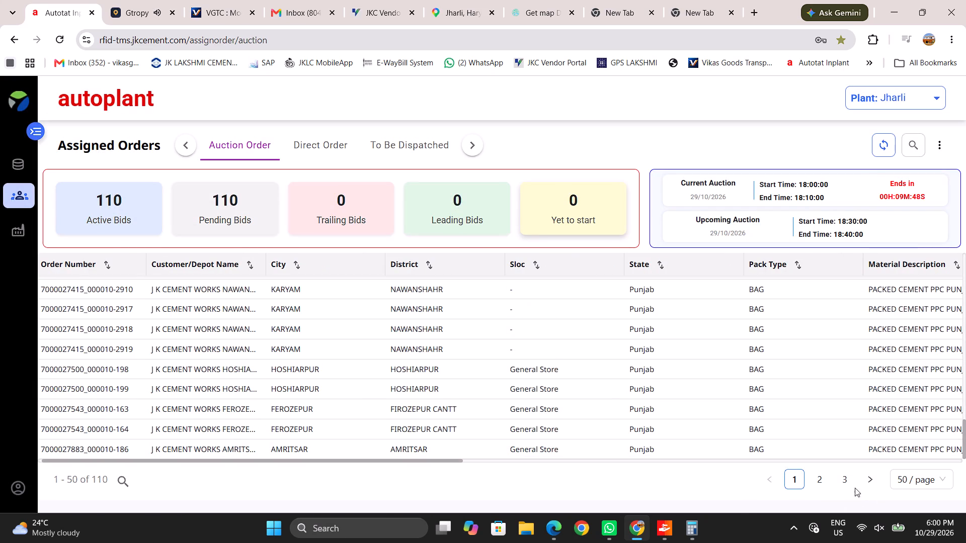
{"action": "left_click", "coordinate": [851, 486]}
{"action": "scroll", "coordinate": [744, 403], "scroll_direction": "down", "scroll_amount": 3}
{"action": "scroll", "coordinate": [744, 403], "scroll_direction": "up", "scroll_amount": 3}
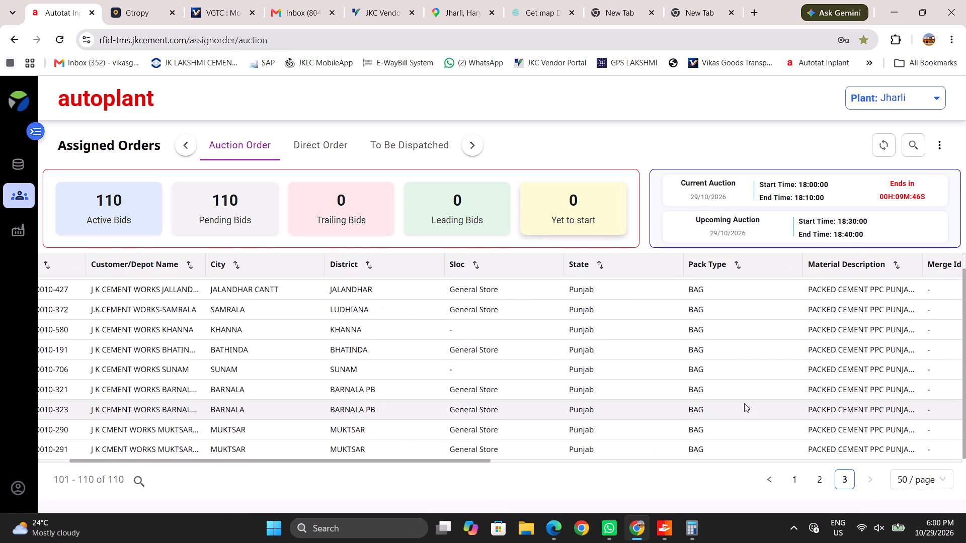
{"action": "scroll", "coordinate": [744, 403], "scroll_direction": "up", "scroll_amount": 2}
{"action": "scroll", "coordinate": [744, 403], "scroll_direction": "down", "scroll_amount": 5}
{"action": "scroll", "coordinate": [744, 403], "scroll_direction": "up", "scroll_amount": 5}
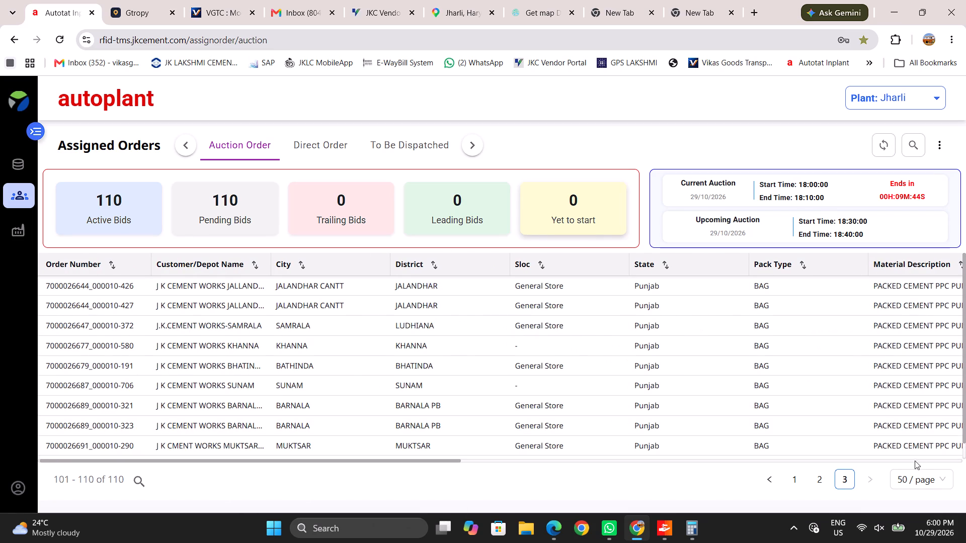
Examine the customers, cities, districts and states of the auction orders on page 2, dismissing the WhatsApp notification.
{"action": "left_click", "coordinate": [819, 483]}
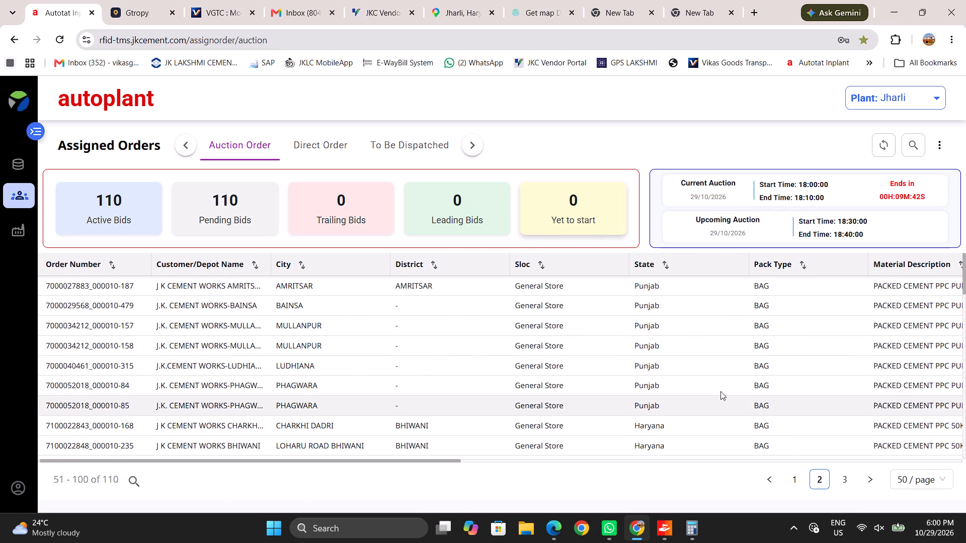
{"action": "scroll", "coordinate": [720, 391], "scroll_direction": "down", "scroll_amount": 7}
{"action": "scroll", "coordinate": [720, 391], "scroll_direction": "up", "scroll_amount": 1}
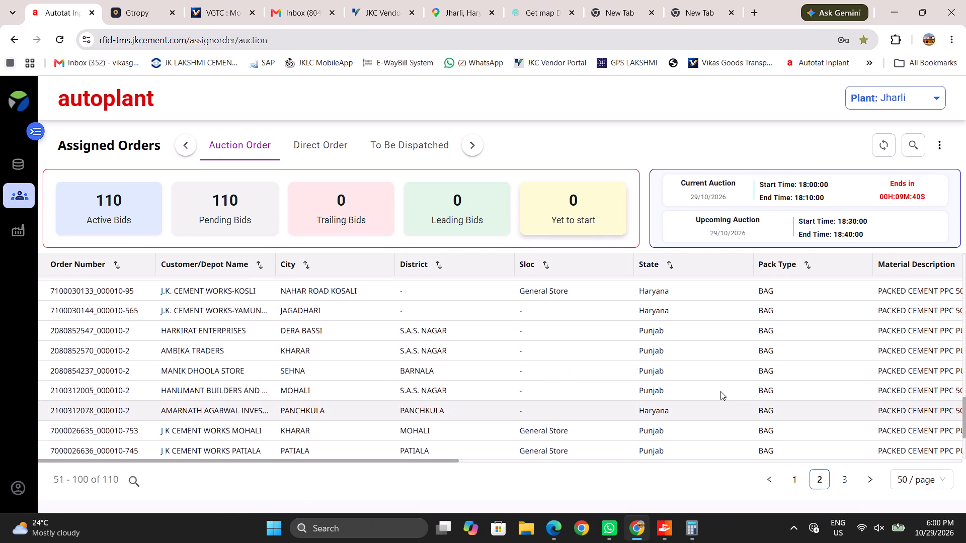
{"action": "scroll", "coordinate": [720, 391], "scroll_direction": "up", "scroll_amount": 1}
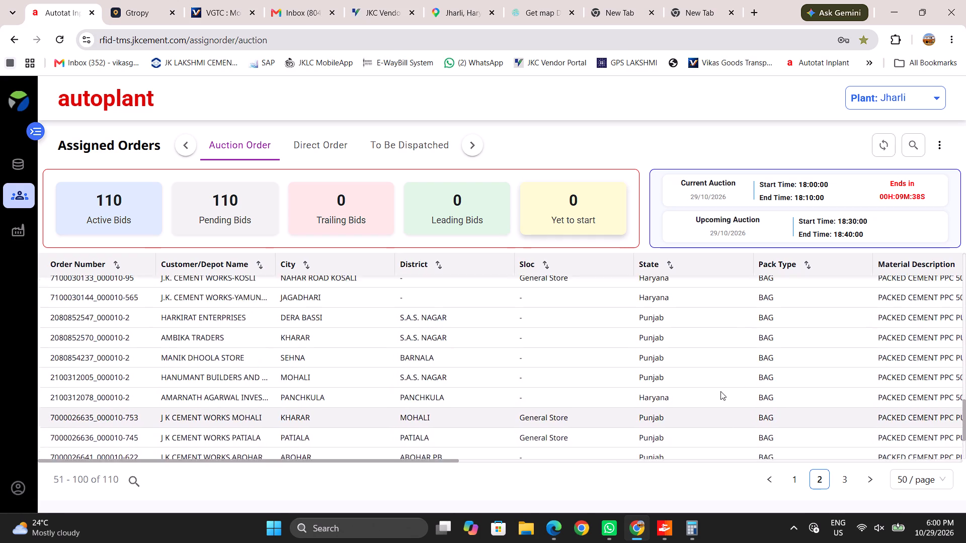
{"action": "scroll", "coordinate": [720, 391], "scroll_direction": "up", "scroll_amount": 1}
{"action": "scroll", "coordinate": [720, 391], "scroll_direction": "right", "scroll_amount": 1}
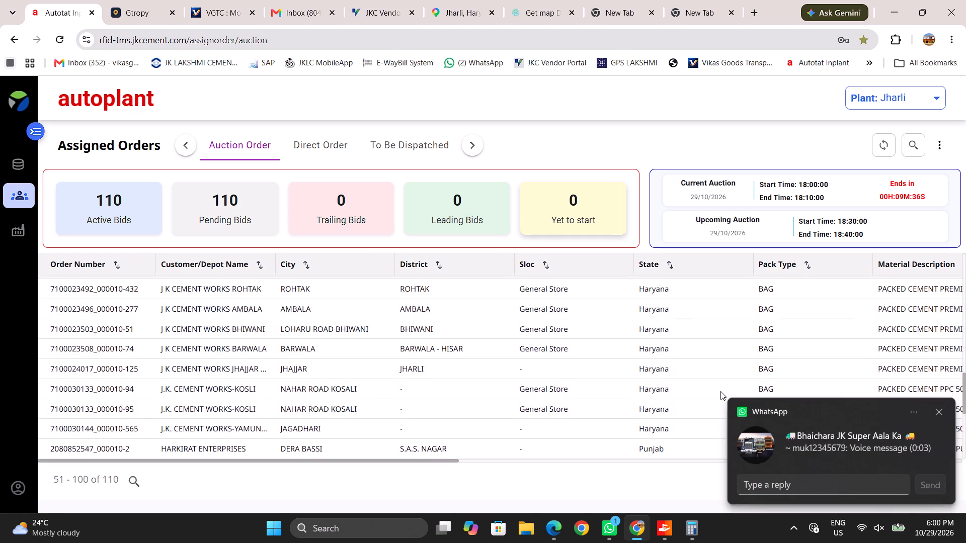
{"action": "scroll", "coordinate": [720, 391], "scroll_direction": "right", "scroll_amount": 1}
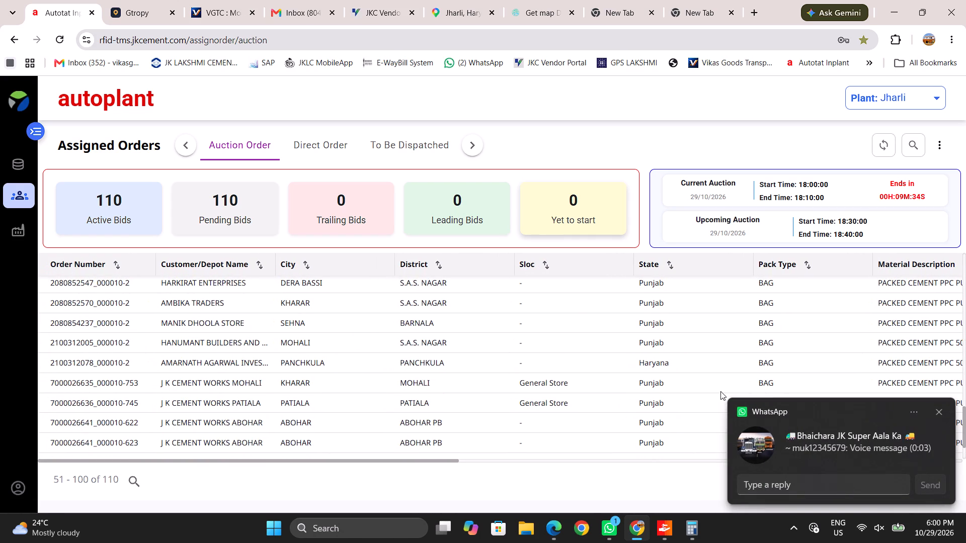
{"action": "scroll", "coordinate": [720, 391], "scroll_direction": "up", "scroll_amount": 1}
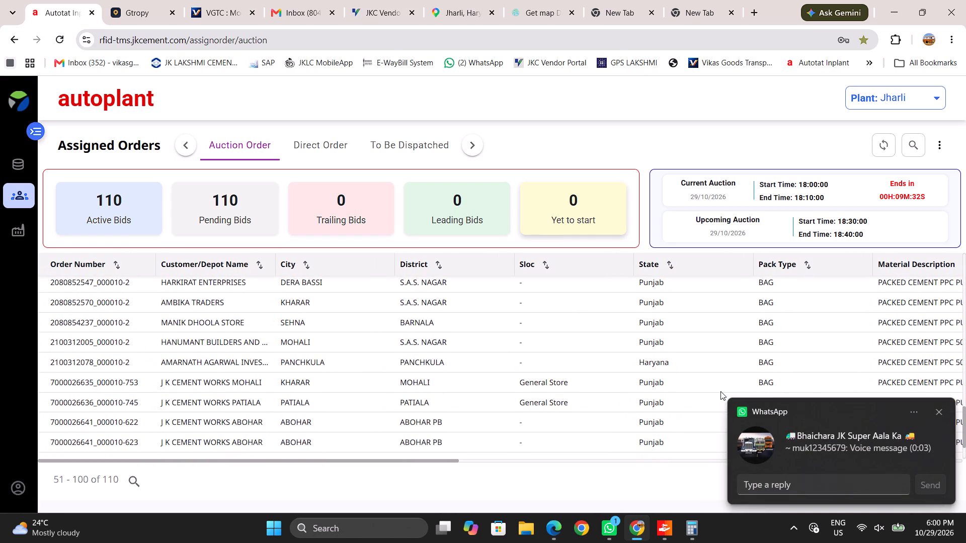
{"action": "scroll", "coordinate": [606, 365], "scroll_direction": "up", "scroll_amount": 1}
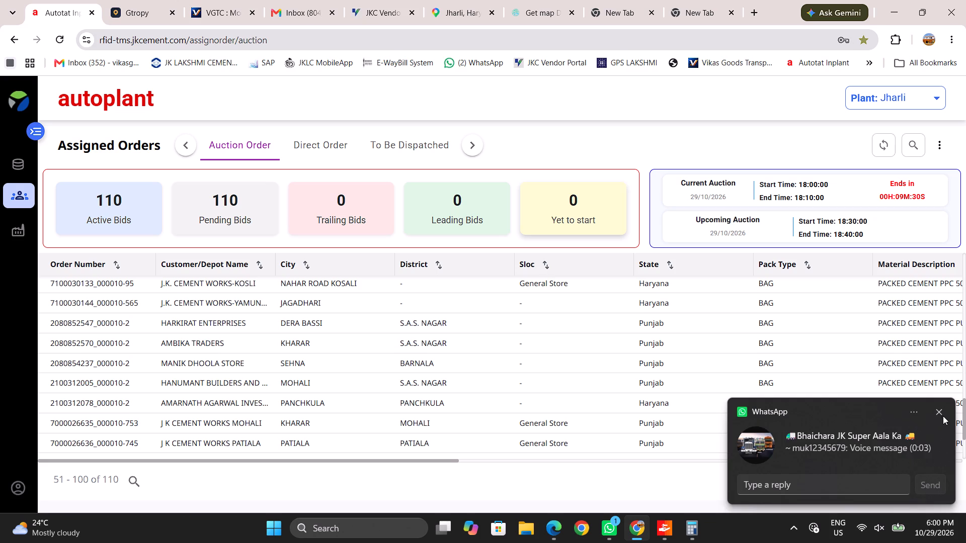
{"action": "left_click", "coordinate": [942, 415]}
{"action": "scroll", "coordinate": [729, 390], "scroll_direction": "up", "scroll_amount": 3}
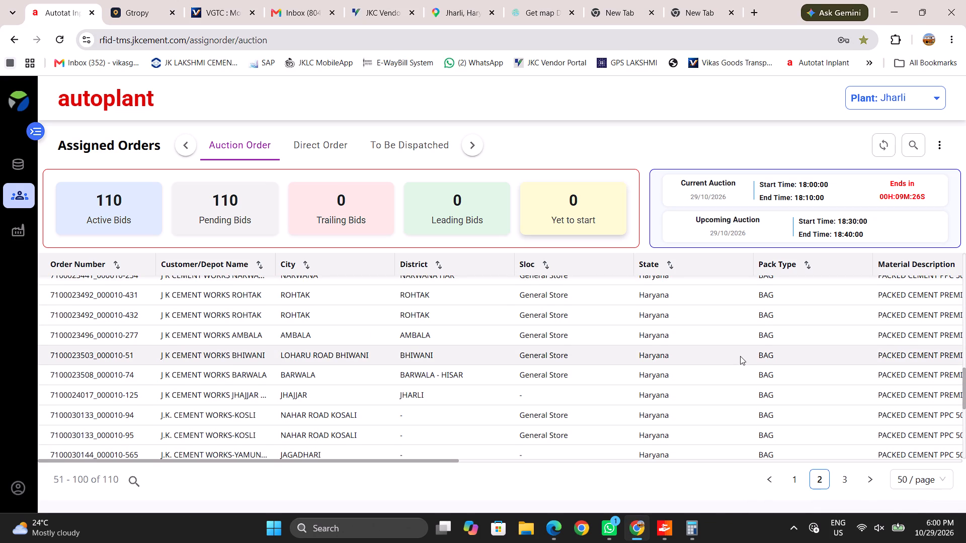
{"action": "scroll", "coordinate": [740, 356], "scroll_direction": "up", "scroll_amount": 6}
Go back to page 1 of the auction orders and examine the cities, merge IDs, quantities, dedicated order freights and previous best bids.
{"action": "left_click", "coordinate": [798, 486]}
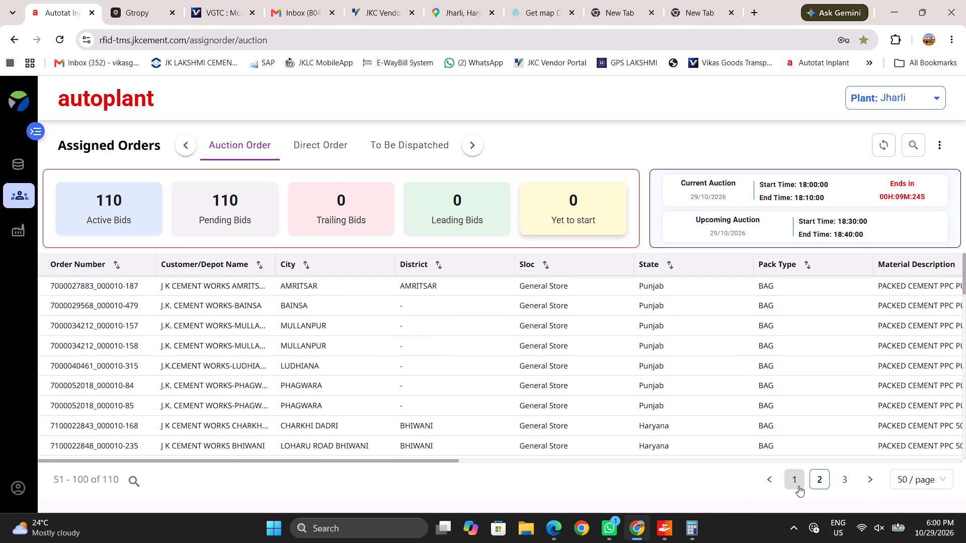
{"action": "scroll", "coordinate": [695, 387], "scroll_direction": "down", "scroll_amount": 3}
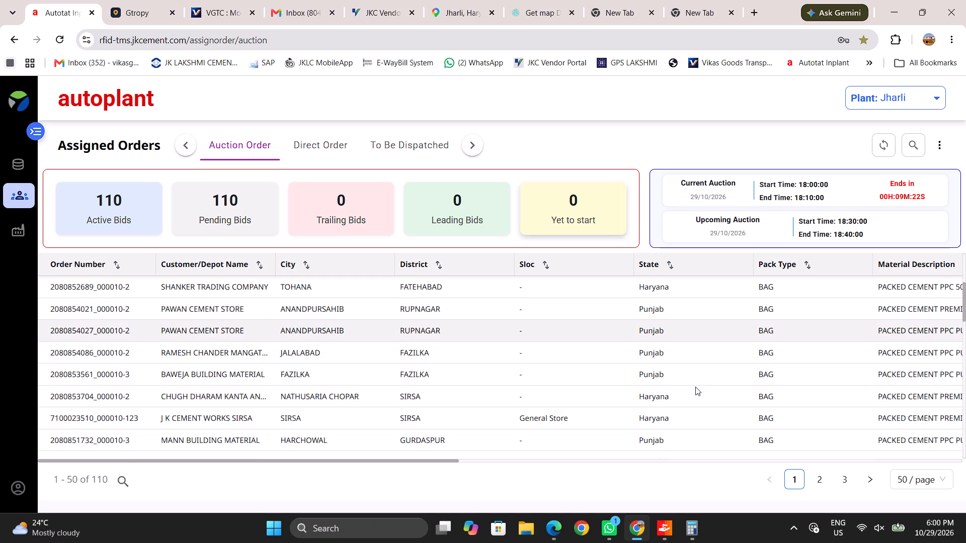
{"action": "scroll", "coordinate": [695, 377], "scroll_direction": "down", "scroll_amount": 5}
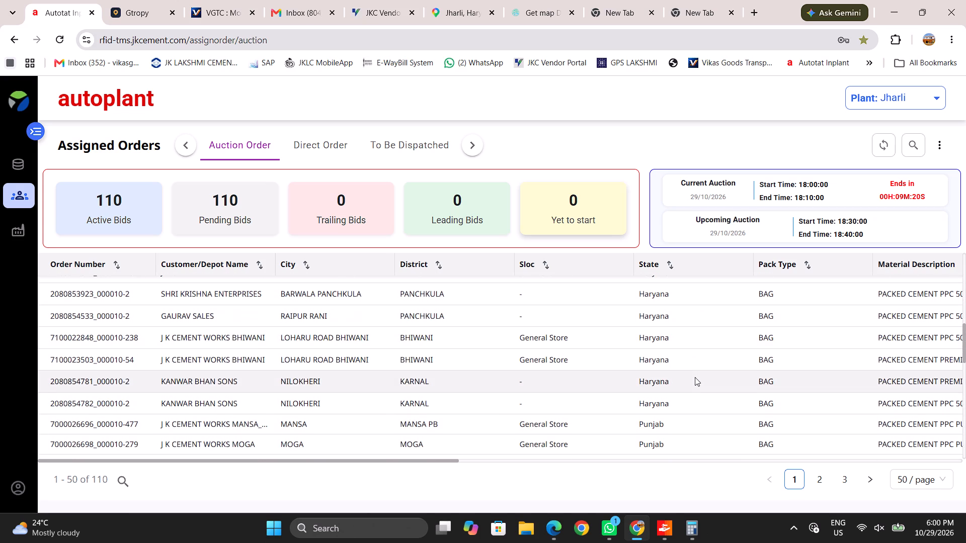
{"action": "scroll", "coordinate": [767, 350], "scroll_direction": "left", "scroll_amount": 5}
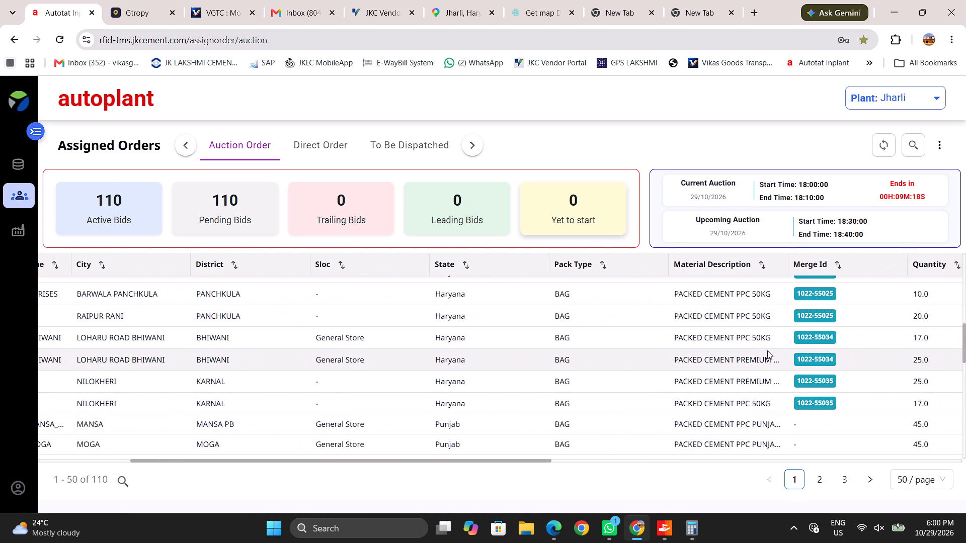
{"action": "scroll", "coordinate": [767, 350], "scroll_direction": "left", "scroll_amount": 9}
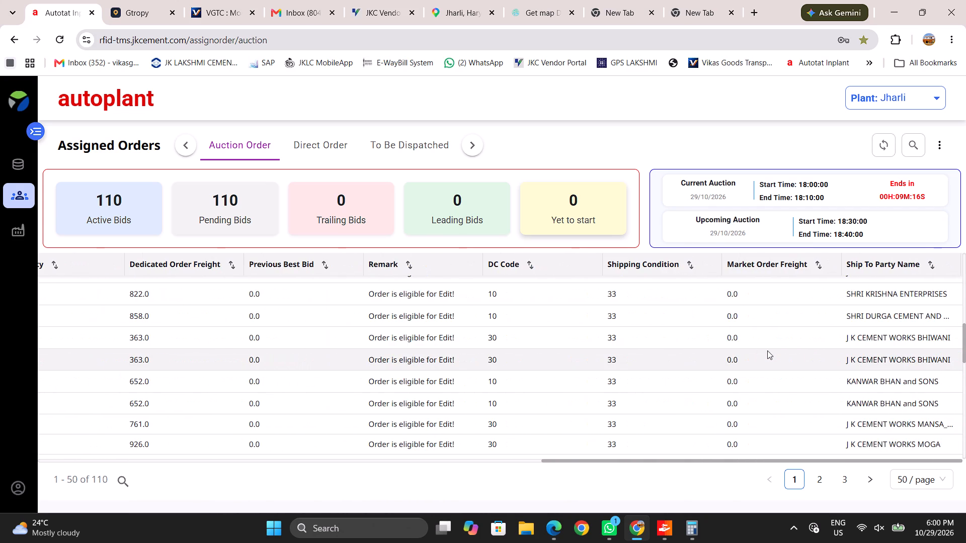
{"action": "scroll", "coordinate": [767, 350], "scroll_direction": "left", "scroll_amount": 2}
{"action": "scroll", "coordinate": [767, 350], "scroll_direction": "right", "scroll_amount": 4}
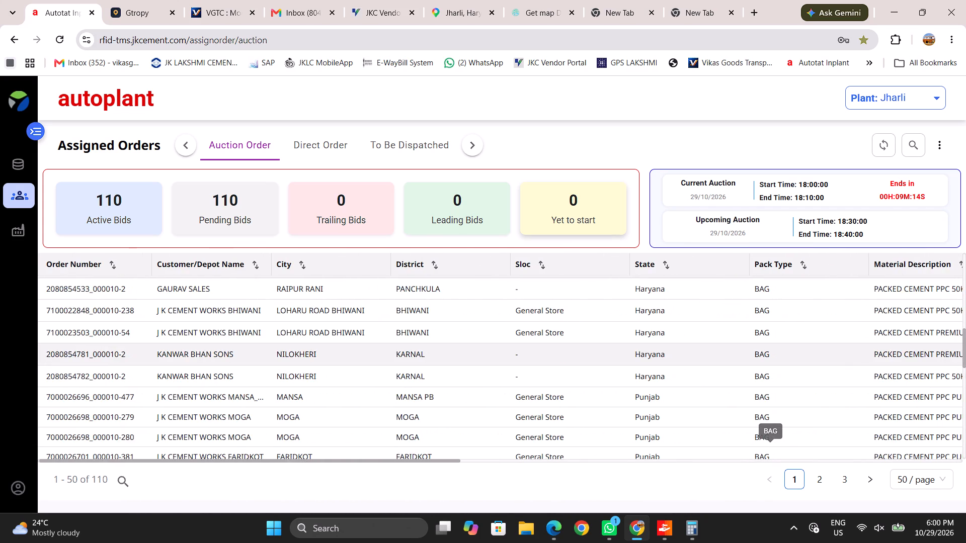
{"action": "scroll", "coordinate": [767, 350], "scroll_direction": "left", "scroll_amount": 8}
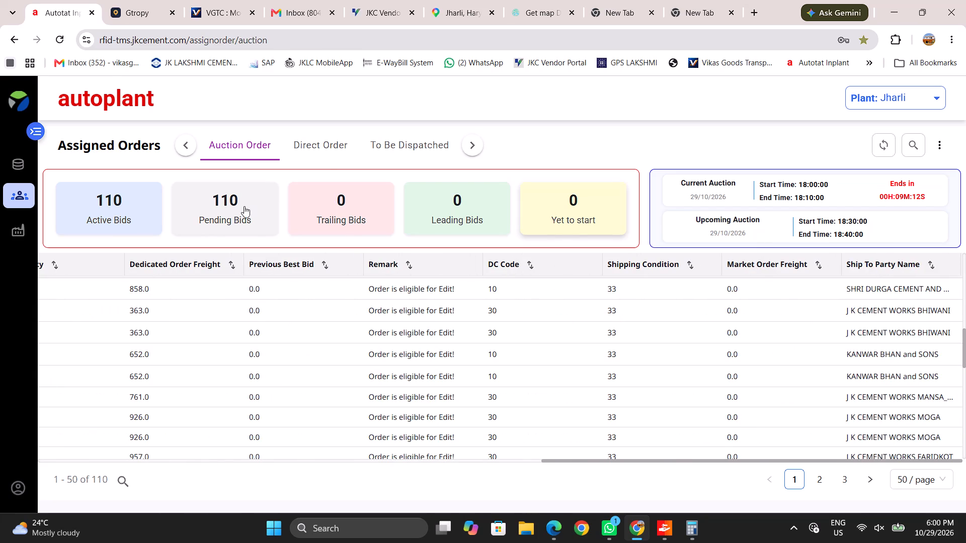
{"action": "left_click", "coordinate": [244, 206]}
{"action": "scroll", "coordinate": [626, 348], "scroll_direction": "left", "scroll_amount": 8}
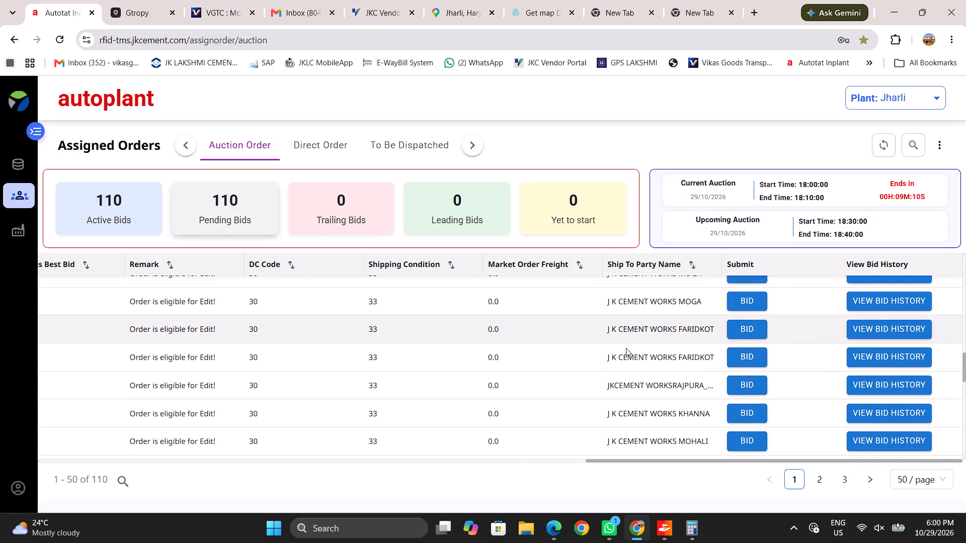
{"action": "scroll", "coordinate": [626, 348], "scroll_direction": "up", "scroll_amount": 3}
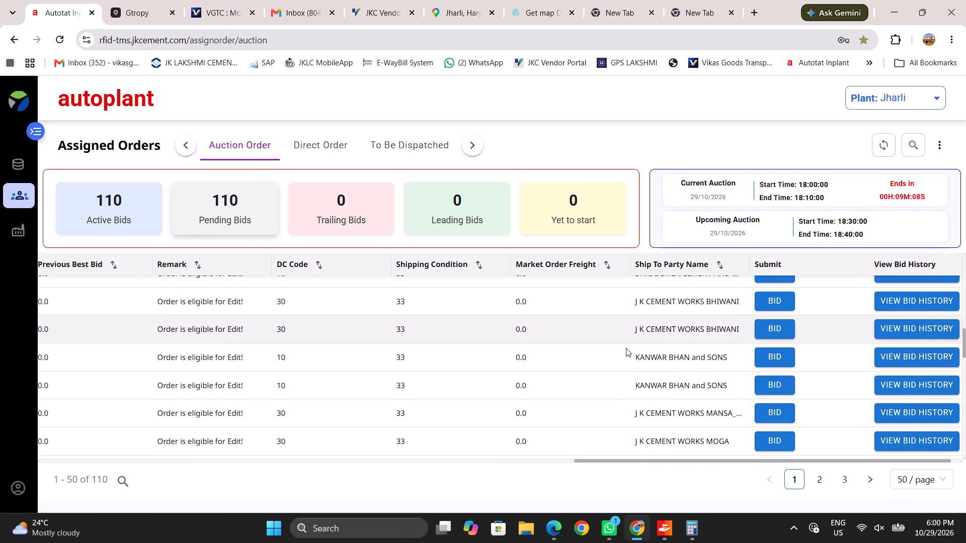
{"action": "scroll", "coordinate": [626, 348], "scroll_direction": "up", "scroll_amount": 2}
{"action": "left_click", "coordinate": [775, 340]}
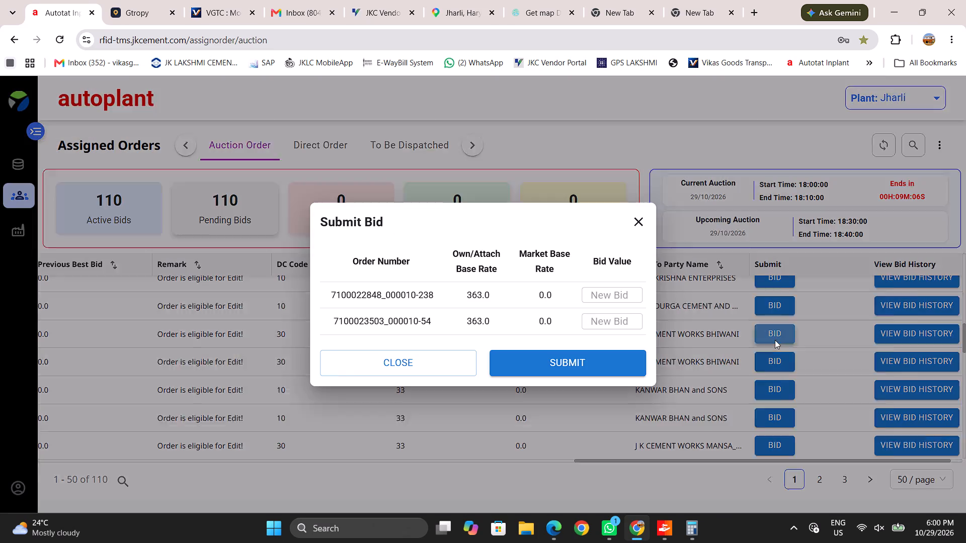
{"action": "left_click", "coordinate": [606, 297]}
{"action": "type", "text": "361"}
{"action": "left_click", "coordinate": [615, 328]}
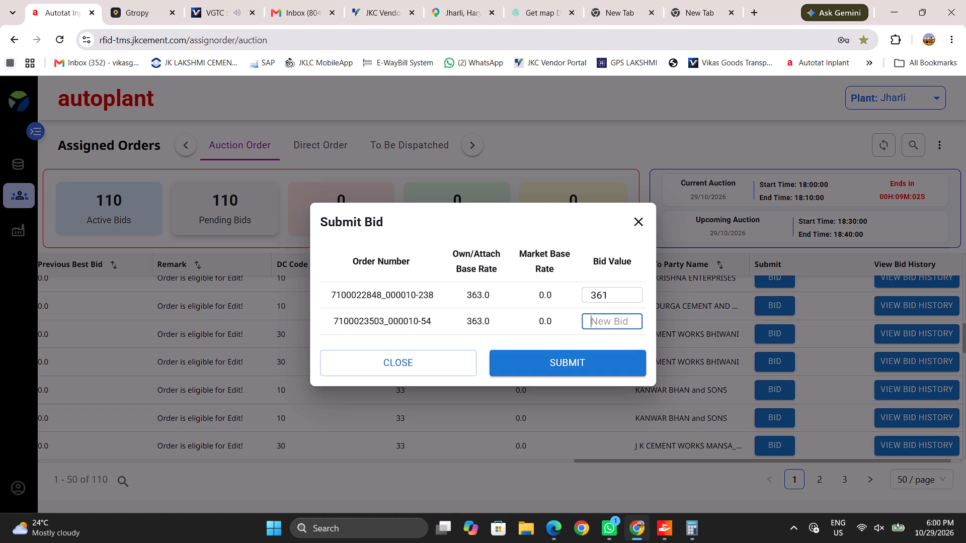
{"action": "type", "text": "361"}
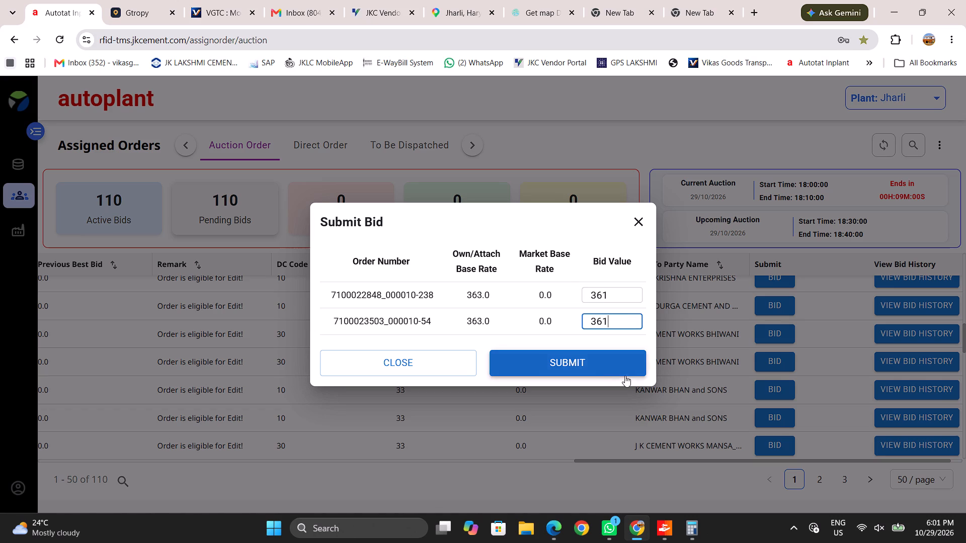
{"action": "left_click", "coordinate": [621, 367]}
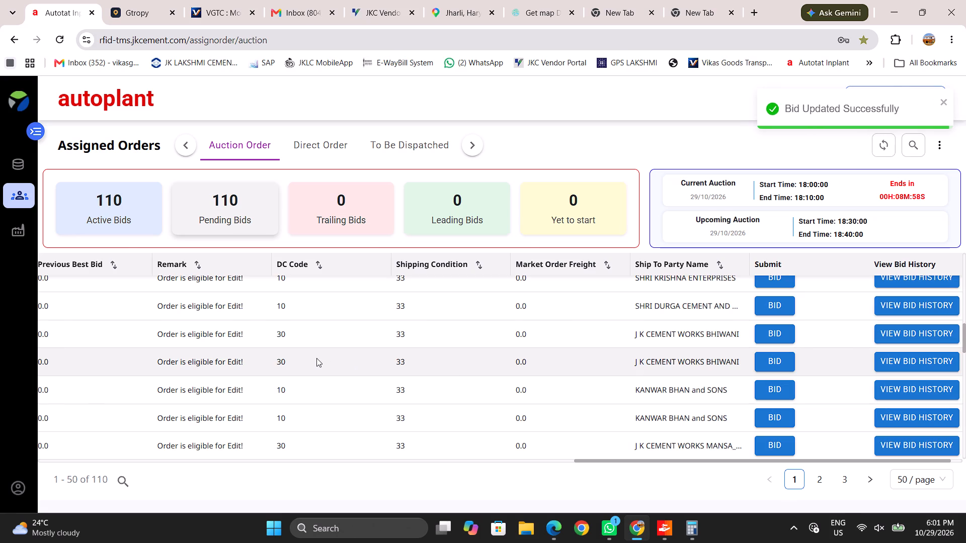
Switch to the Google Maps directions and remove the Panchkula stop from the Jharli to Ner Chowk route.
{"action": "scroll", "coordinate": [316, 358], "scroll_direction": "right", "scroll_amount": 11}
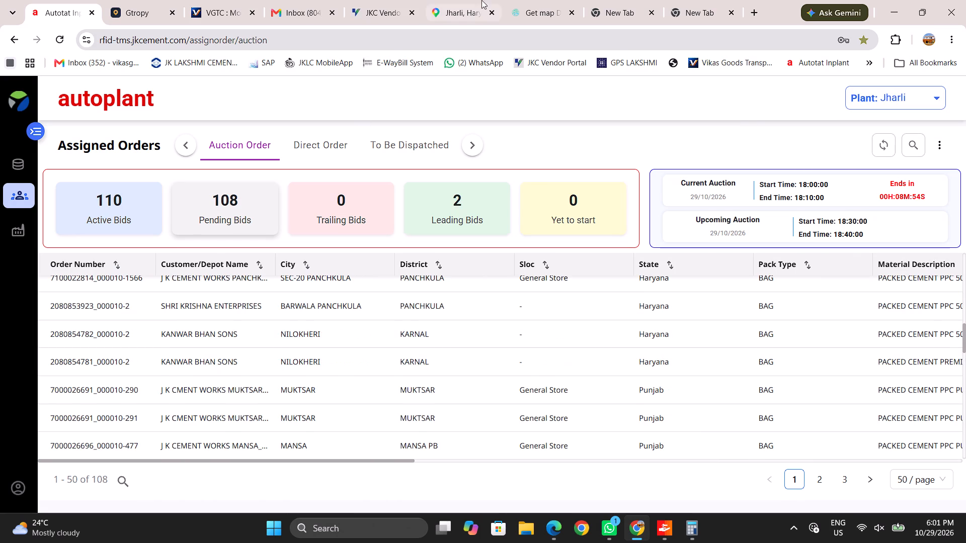
{"action": "left_click", "coordinate": [679, 7]}
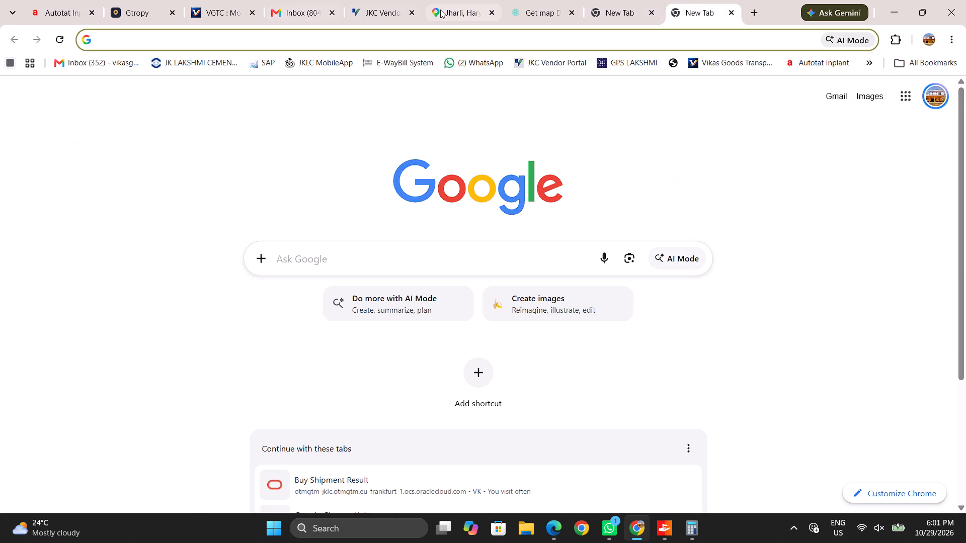
{"action": "left_click", "coordinate": [441, 10]}
{"action": "left_click", "coordinate": [282, 181]}
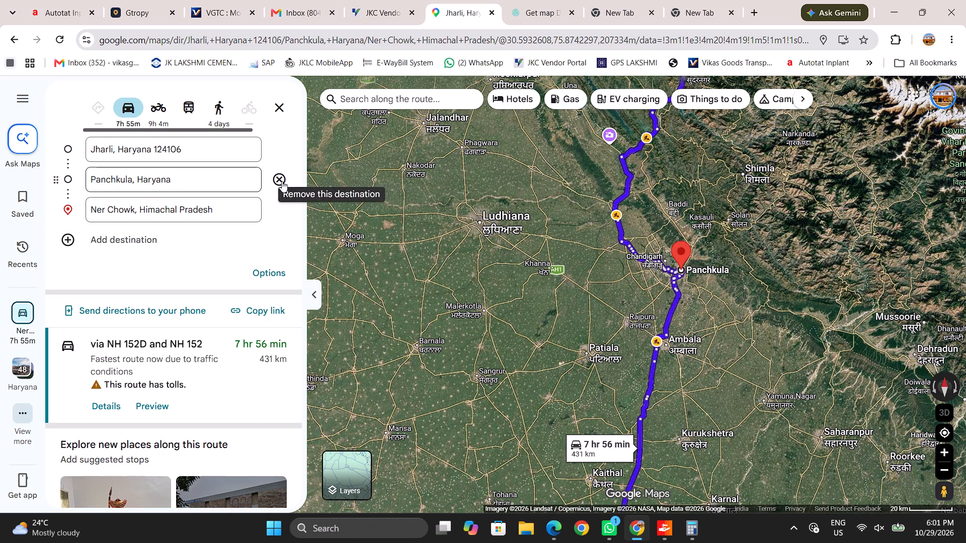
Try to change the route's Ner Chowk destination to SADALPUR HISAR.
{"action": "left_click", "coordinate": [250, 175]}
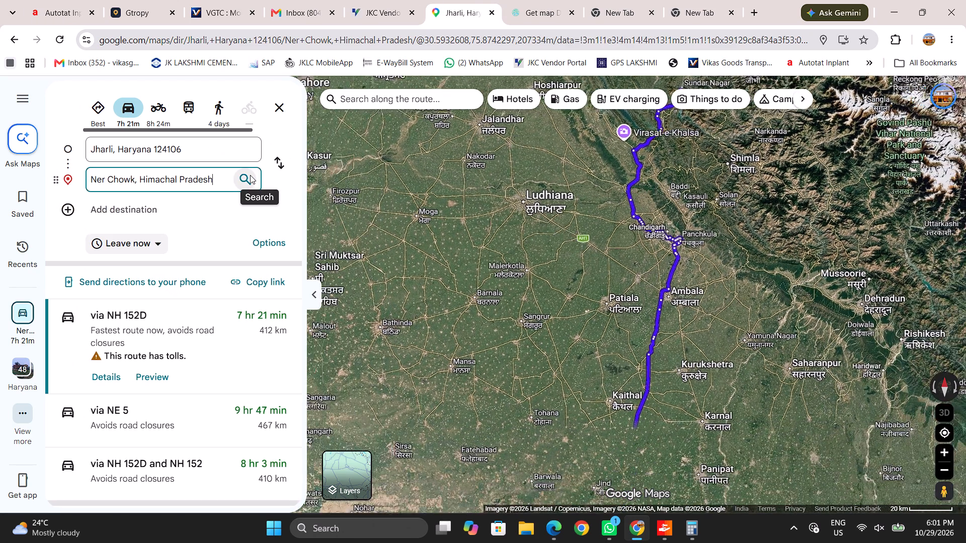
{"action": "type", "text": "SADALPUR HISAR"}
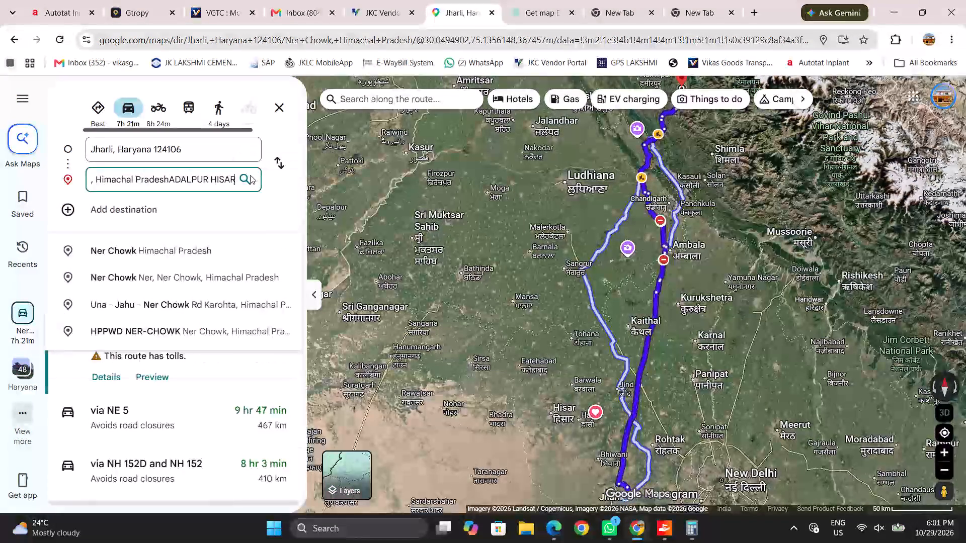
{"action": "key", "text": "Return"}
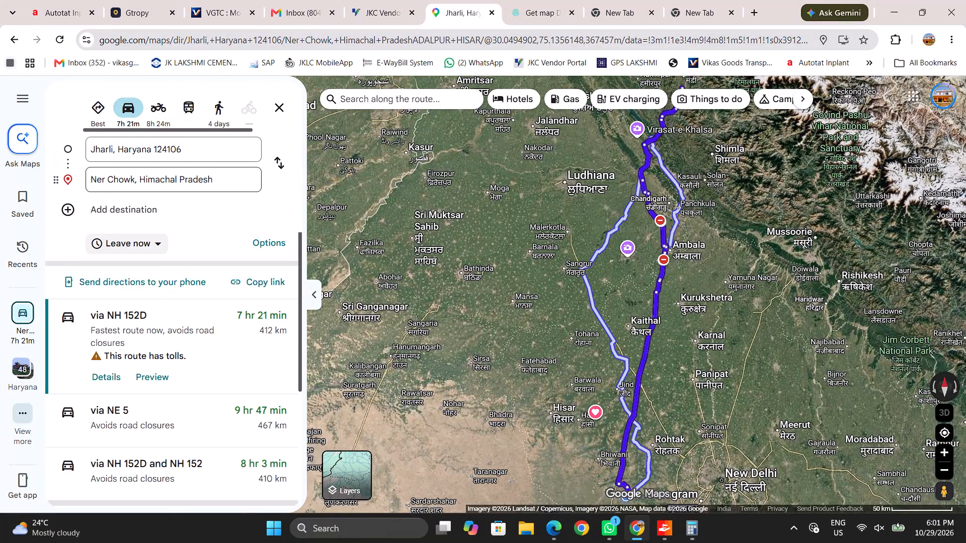
Replace the Ner Chowk destination by searching for SADALPUR HISAR and choosing Sadalpur, Hisar, Haryana.
{"action": "double_click", "coordinate": [215, 175]}
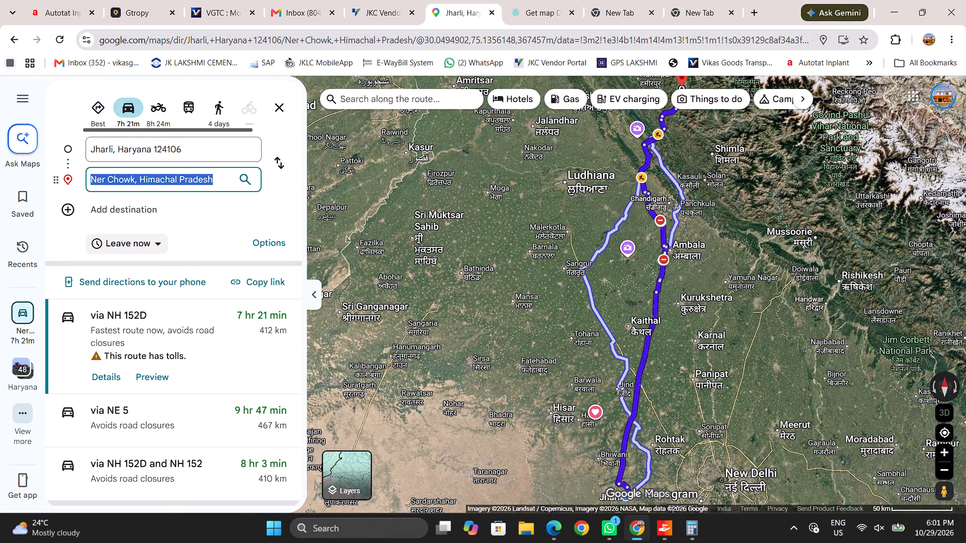
{"action": "type", "text": "SADALPUR HI"}
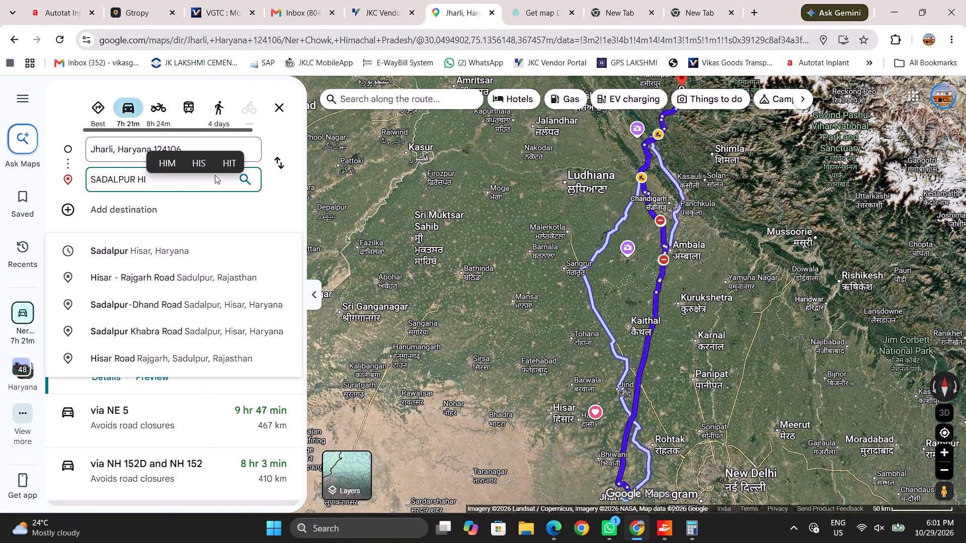
{"action": "type", "text": "SAR"}
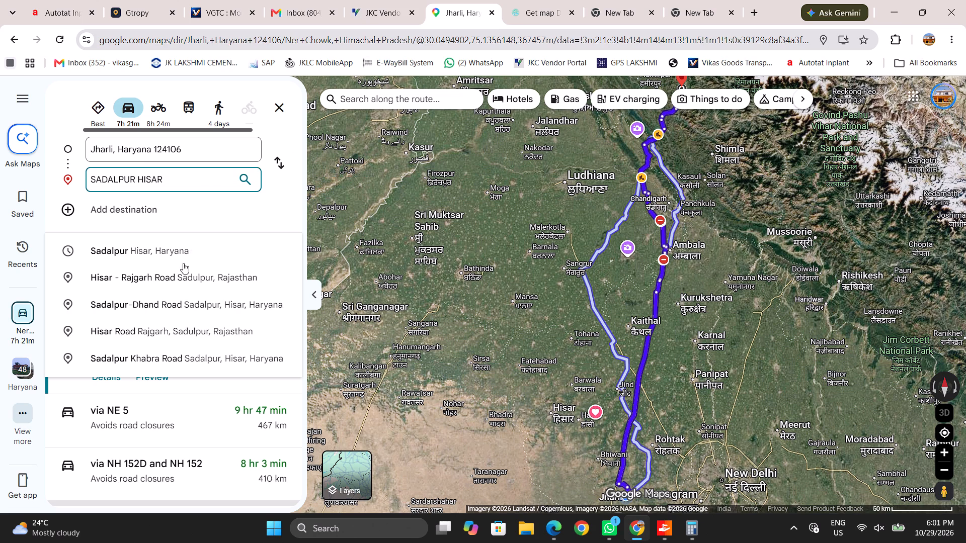
{"action": "left_click", "coordinate": [185, 255]}
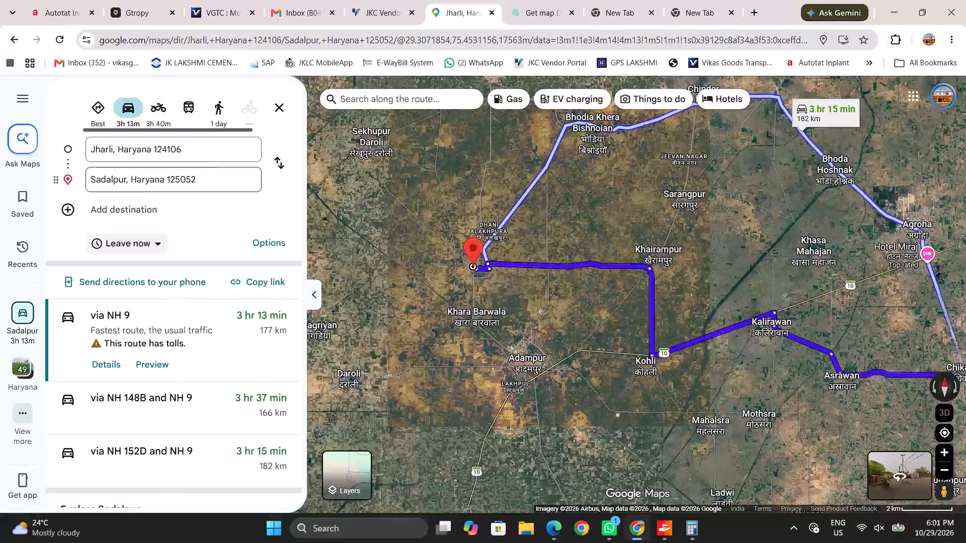
Add Adampur, Haryana as the final destination after Sadalpur.
{"action": "left_click", "coordinate": [69, 214]}
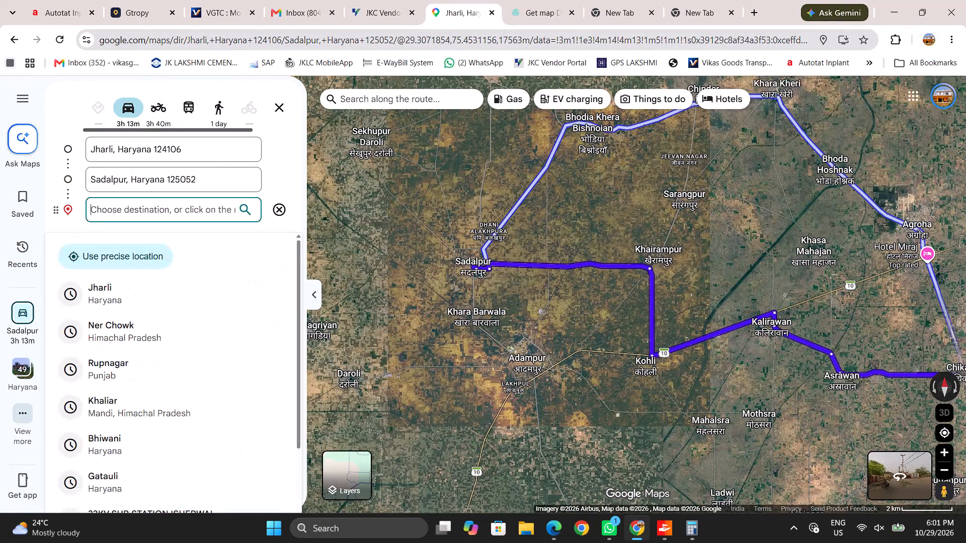
{"action": "left_click", "coordinate": [118, 209]}
{"action": "type", "text": "ADA"}
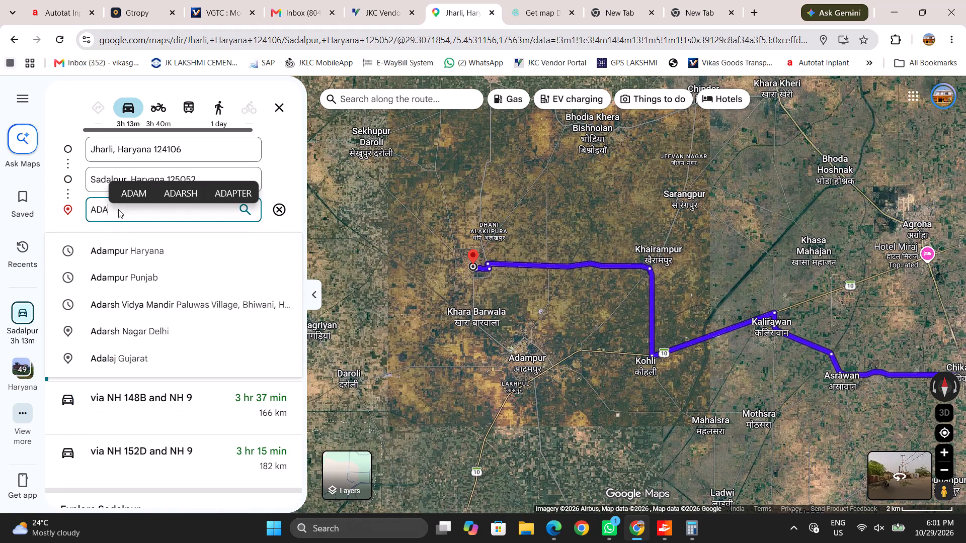
{"action": "left_click", "coordinate": [112, 242]}
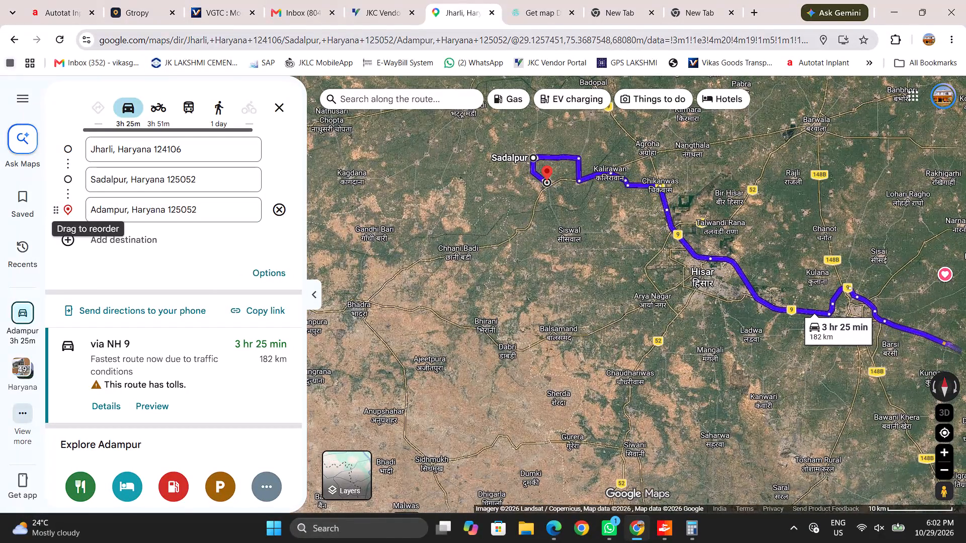
Reorder the route stops by moving Adampur ahead of Jharli and Sadalpur, making it the starting point.
{"action": "left_click_drag", "start_coordinate": [58, 210], "coordinate": [60, 177]}
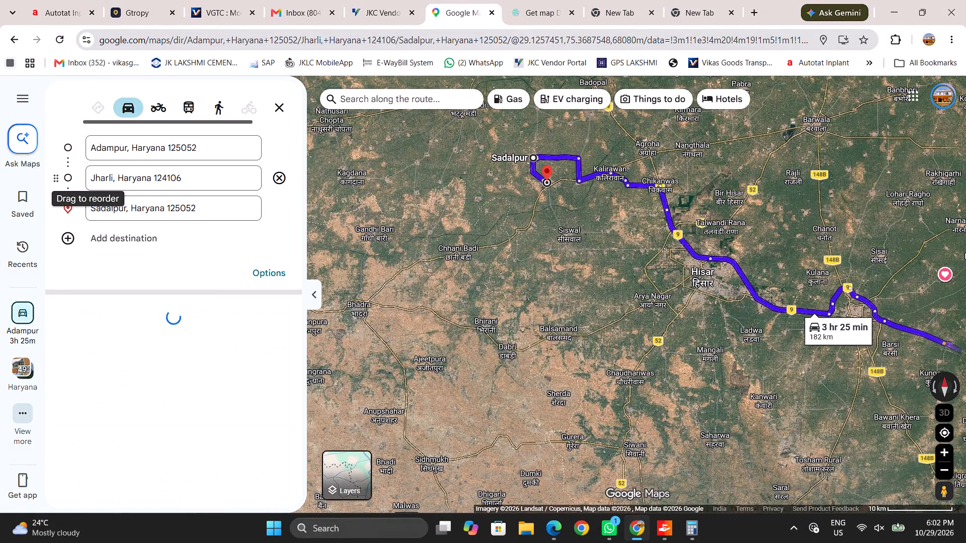
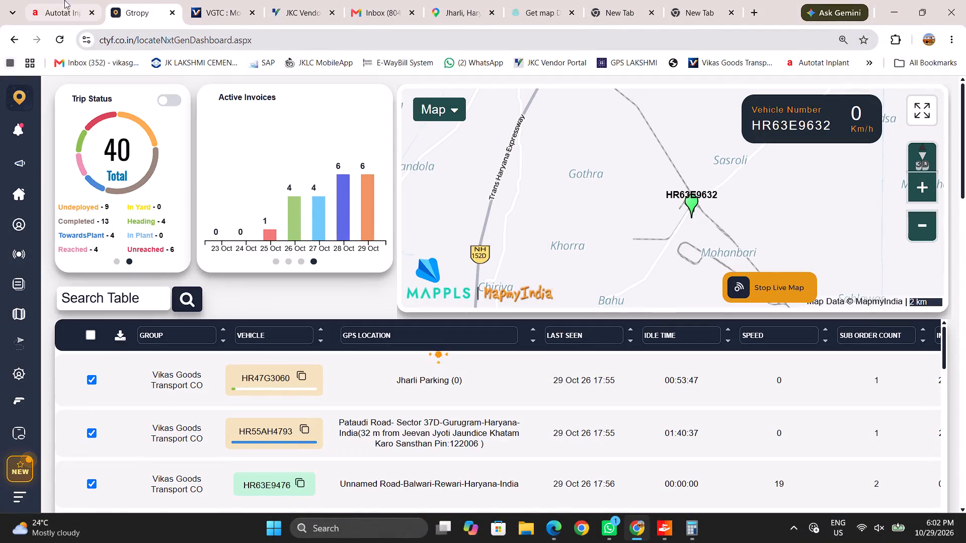
{"action": "left_click", "coordinate": [64, 0]}
{"action": "scroll", "coordinate": [463, 320], "scroll_direction": "down", "scroll_amount": 1}
{"action": "scroll", "coordinate": [463, 320], "scroll_direction": "left", "scroll_amount": 3}
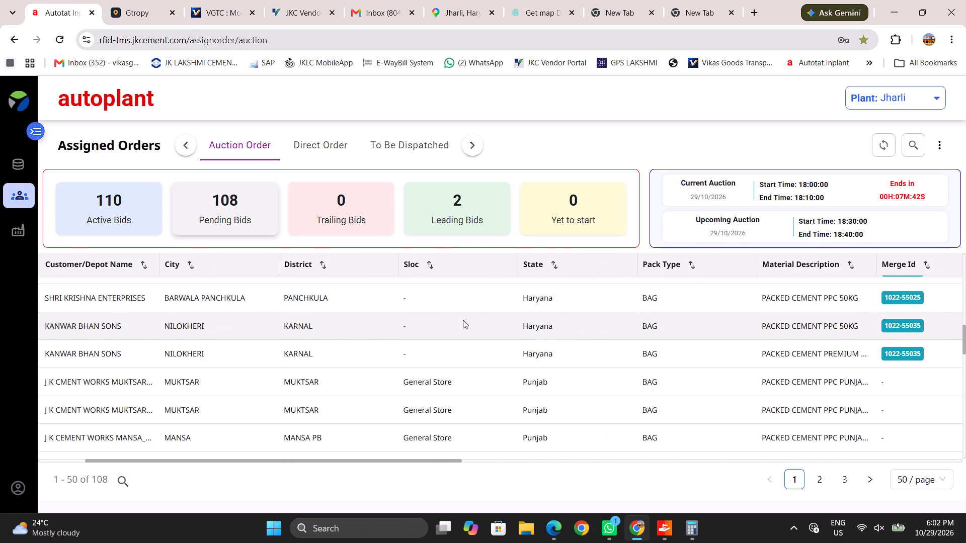
{"action": "scroll", "coordinate": [463, 320], "scroll_direction": "up", "scroll_amount": 2}
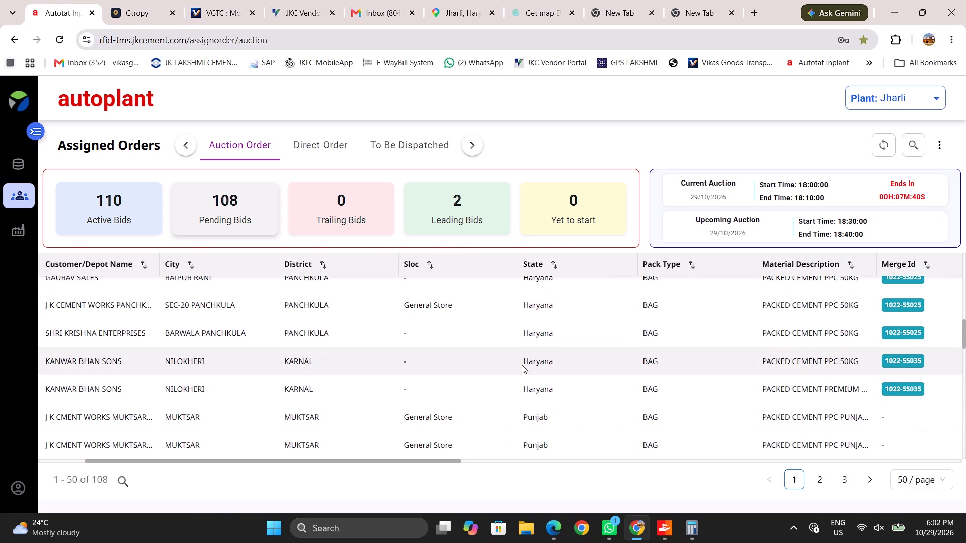
{"action": "scroll", "coordinate": [524, 365], "scroll_direction": "left", "scroll_amount": 13}
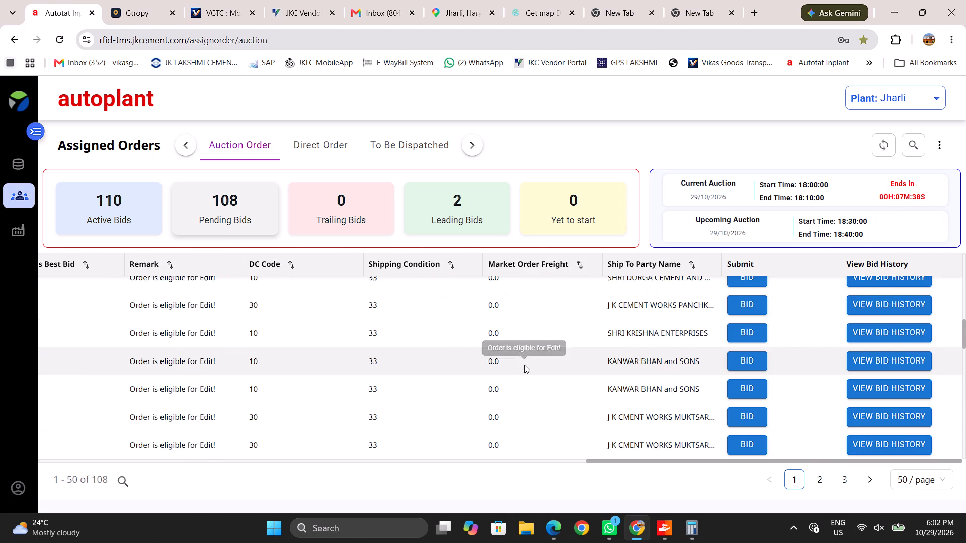
{"action": "left_click", "coordinate": [749, 380]}
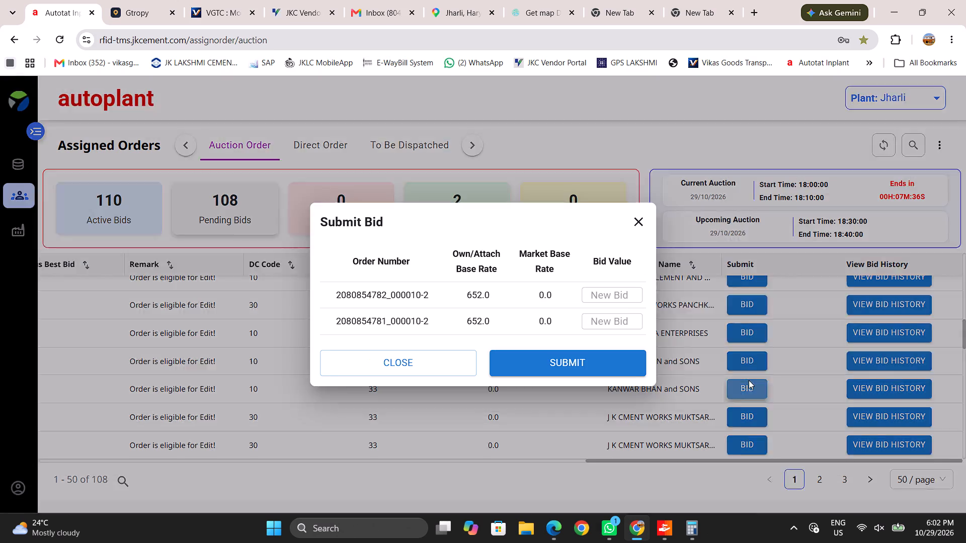
{"action": "left_click", "coordinate": [626, 300]}
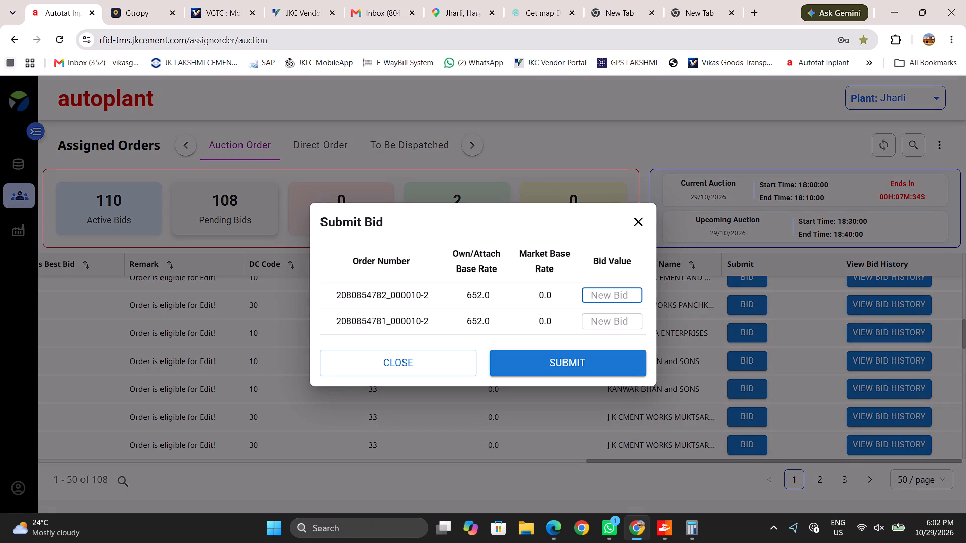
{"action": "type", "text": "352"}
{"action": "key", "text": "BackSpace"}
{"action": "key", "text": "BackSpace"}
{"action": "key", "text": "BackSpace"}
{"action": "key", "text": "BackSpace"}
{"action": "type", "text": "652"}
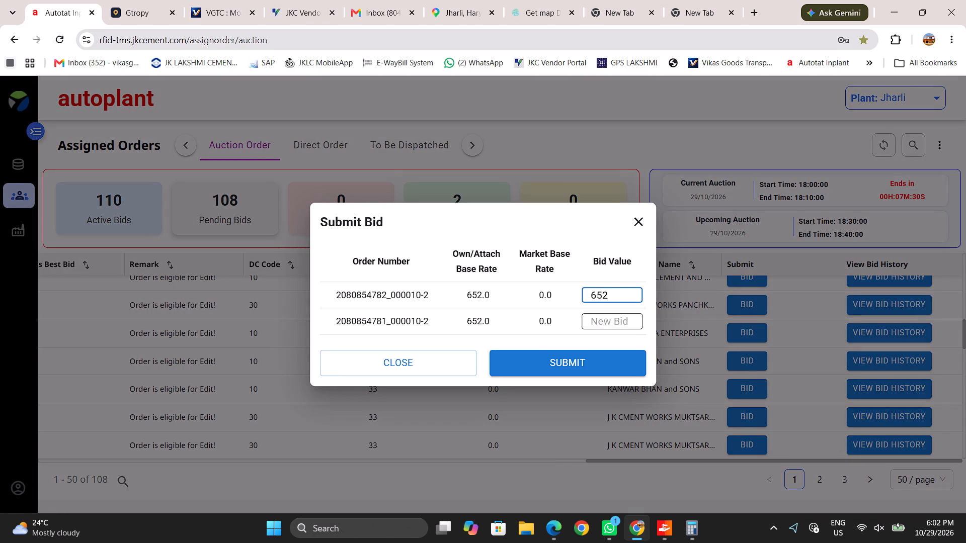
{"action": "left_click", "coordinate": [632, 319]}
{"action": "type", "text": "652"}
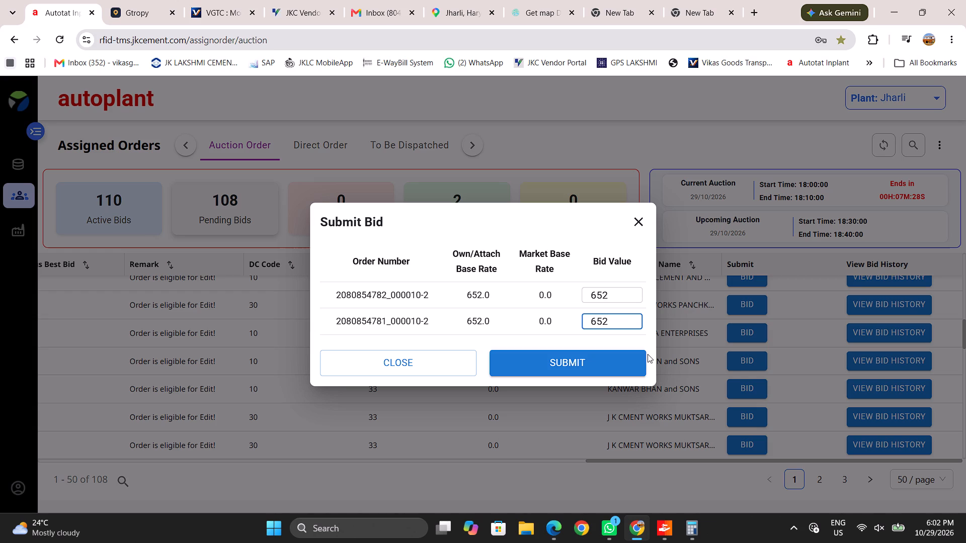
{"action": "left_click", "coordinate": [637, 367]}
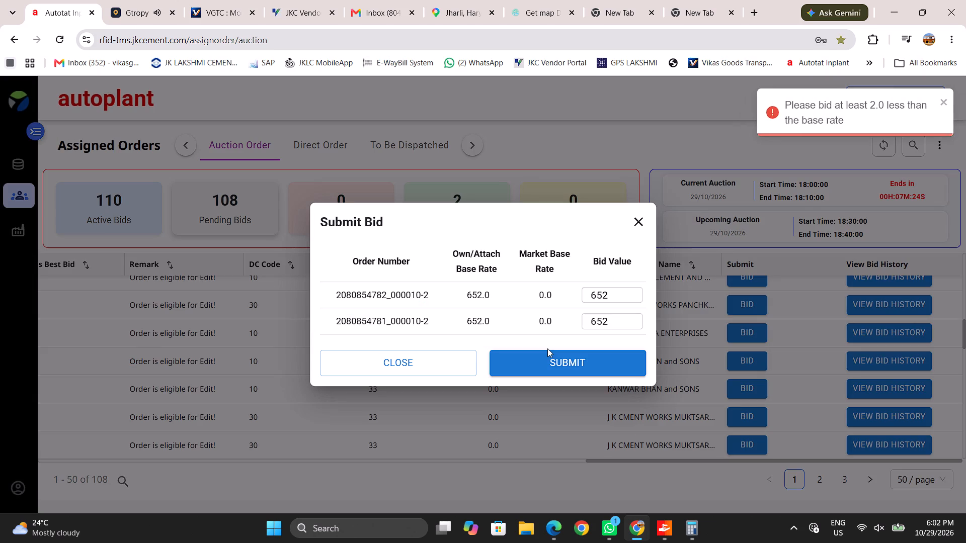
{"action": "left_click", "coordinate": [623, 302]}
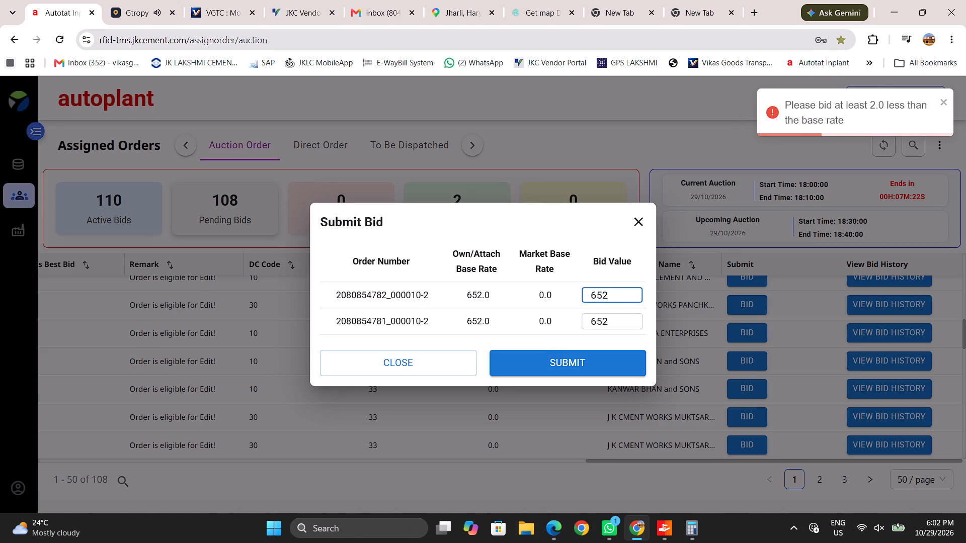
{"action": "key", "text": "BackSpace"}
{"action": "key", "text": "BackSpace"}
{"action": "type", "text": "49"}
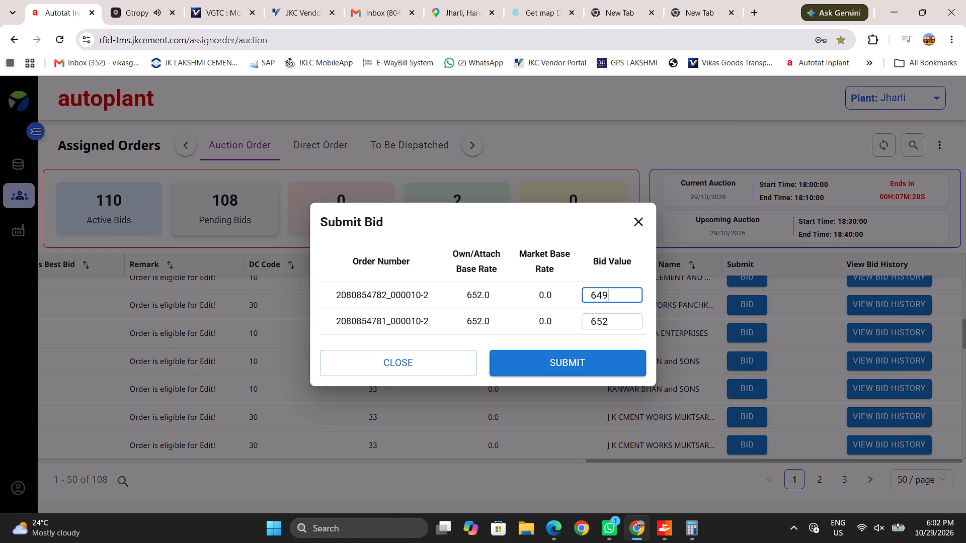
{"action": "double_click", "coordinate": [627, 313]}
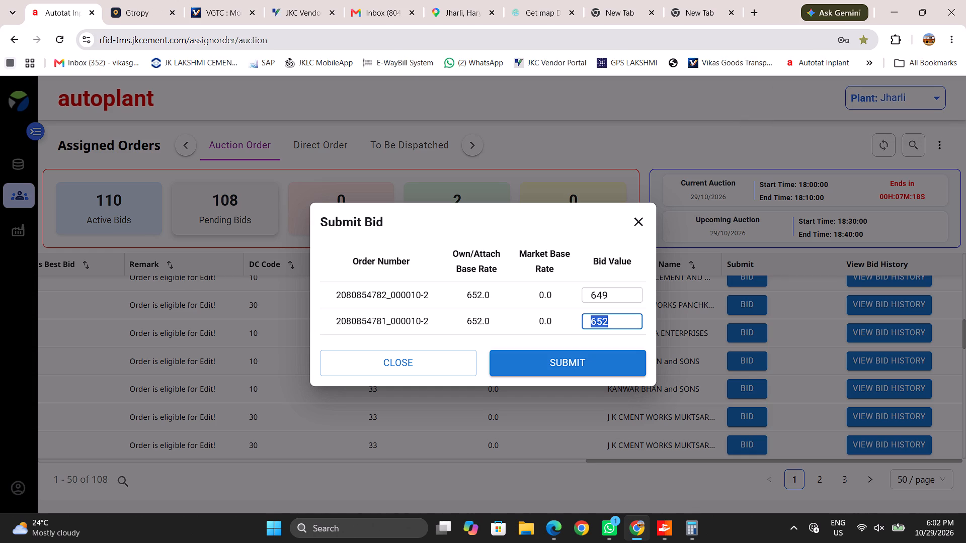
{"action": "key", "text": "BackSpace"}
{"action": "type", "text": "650"}
{"action": "left_click", "coordinate": [627, 291]}
{"action": "key", "text": "BackSpace"}
{"action": "key", "text": "BackSpace"}
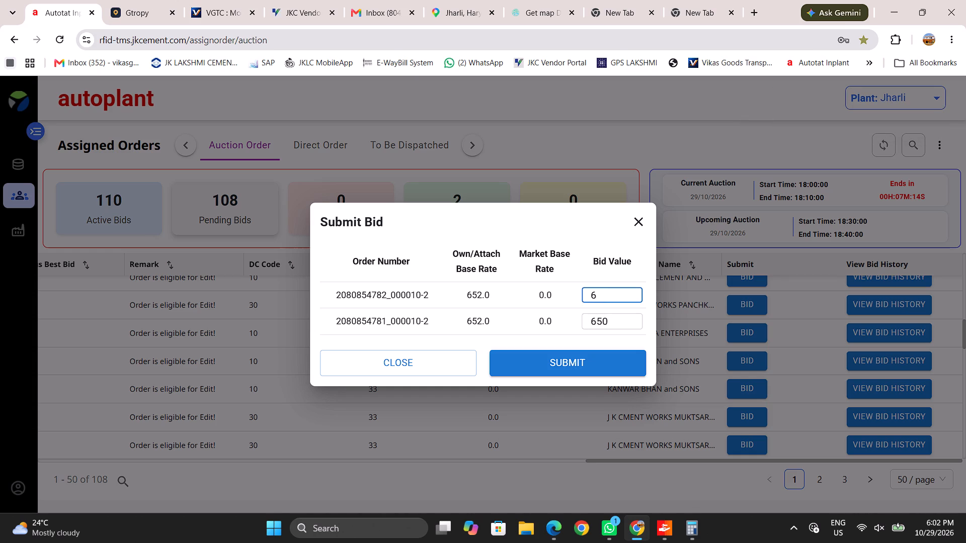
{"action": "type", "text": "50"}
{"action": "left_click", "coordinate": [625, 368]}
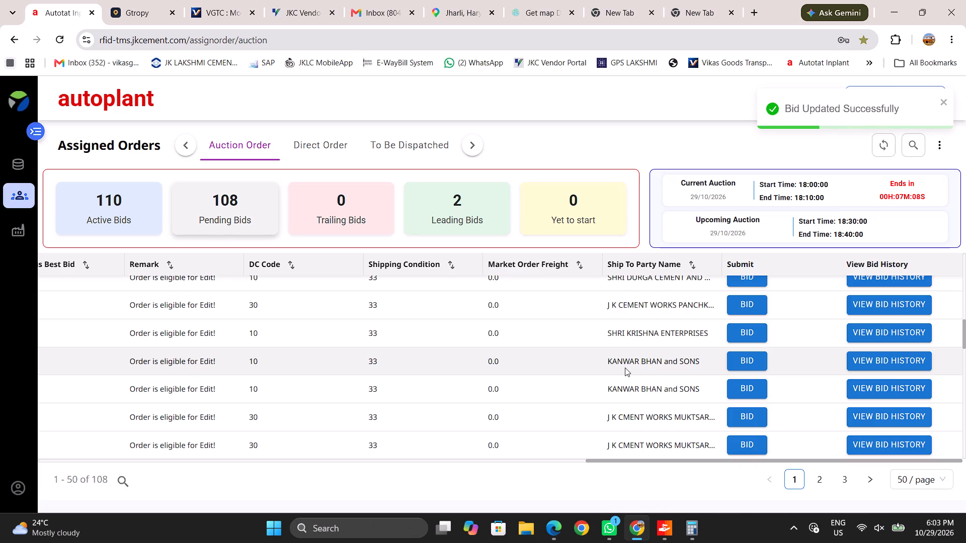
Reload the auction orders and look through the first page of pending bids by customer, city and district.
{"action": "scroll", "coordinate": [455, 396], "scroll_direction": "right", "scroll_amount": 5}
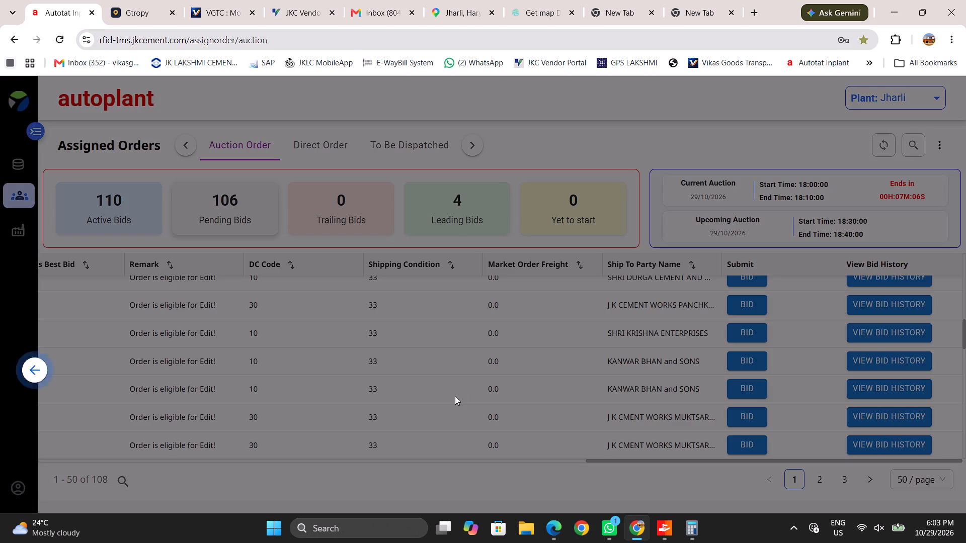
{"action": "scroll", "coordinate": [455, 396], "scroll_direction": "right", "scroll_amount": 1}
{"action": "left_click", "coordinate": [246, 151]}
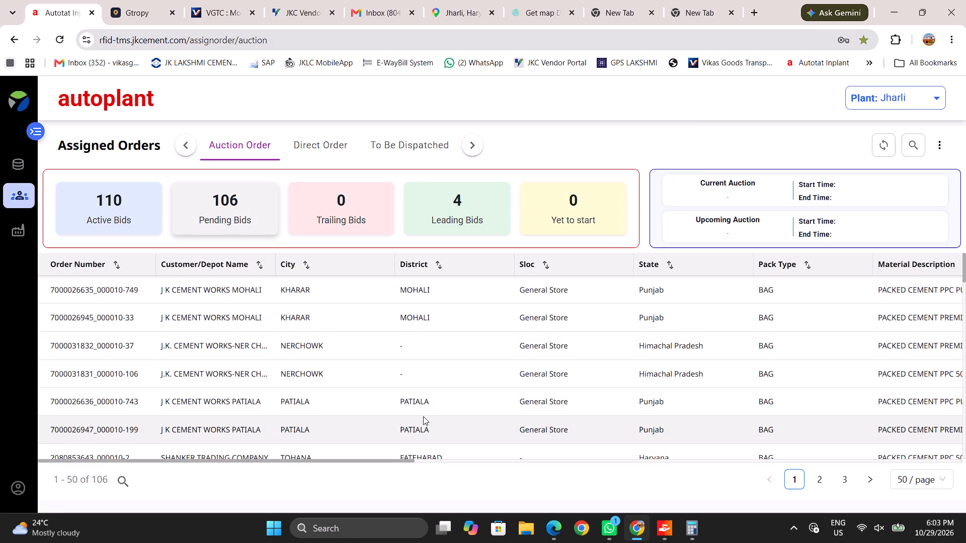
{"action": "scroll", "coordinate": [423, 415], "scroll_direction": "down", "scroll_amount": 7}
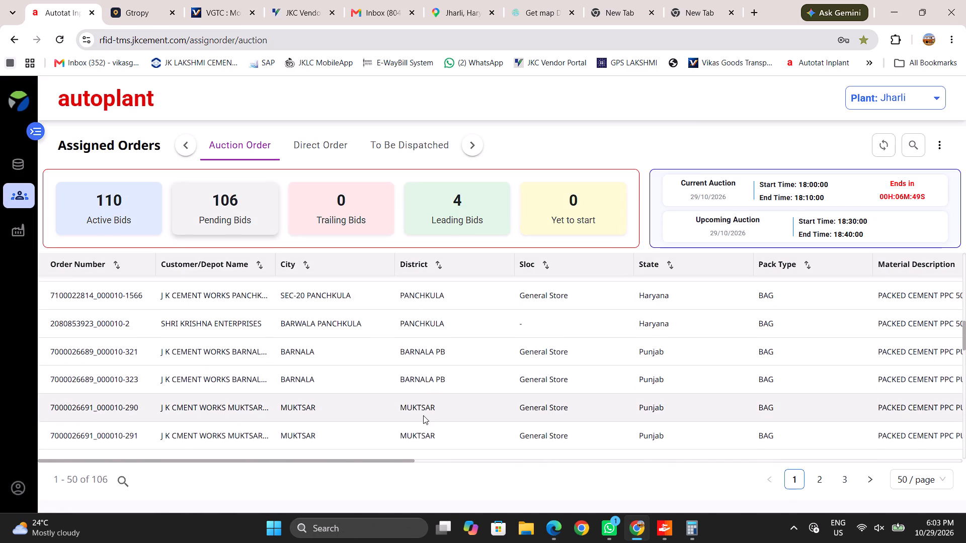
{"action": "scroll", "coordinate": [423, 415], "scroll_direction": "down", "scroll_amount": 9}
{"action": "scroll", "coordinate": [423, 415], "scroll_direction": "up", "scroll_amount": 9}
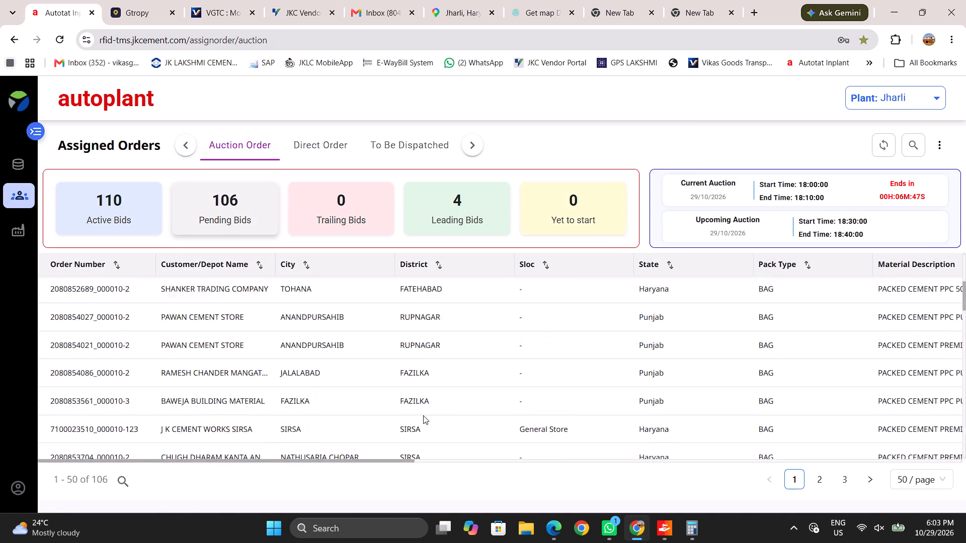
{"action": "scroll", "coordinate": [423, 415], "scroll_direction": "down", "scroll_amount": 6}
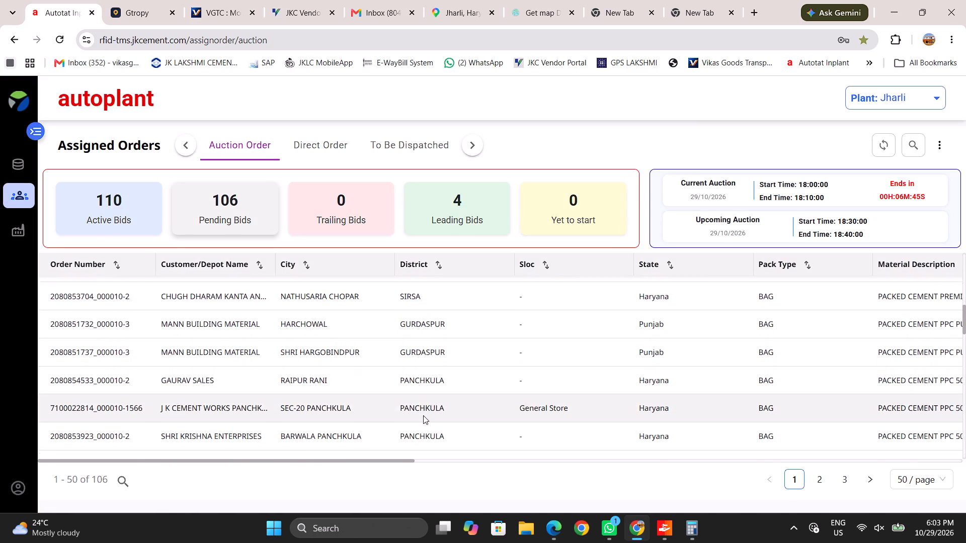
{"action": "scroll", "coordinate": [423, 415], "scroll_direction": "down", "scroll_amount": 2}
{"action": "scroll", "coordinate": [423, 415], "scroll_direction": "up", "scroll_amount": 1}
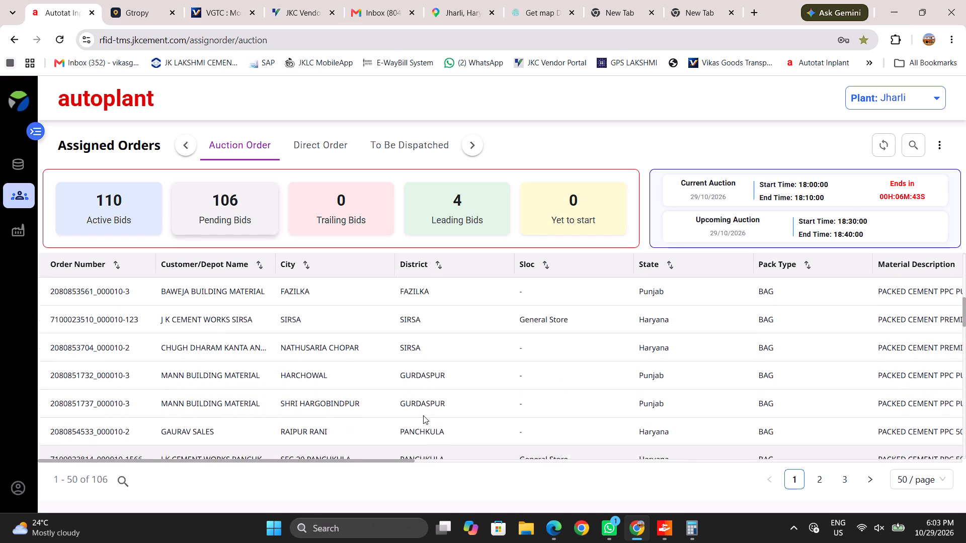
{"action": "scroll", "coordinate": [423, 415], "scroll_direction": "up", "scroll_amount": 4}
{"action": "scroll", "coordinate": [423, 415], "scroll_direction": "down", "scroll_amount": 12}
Look through pages 3 and 2 of the pending auction bids for other delivery destinations.
{"action": "left_click", "coordinate": [834, 476]}
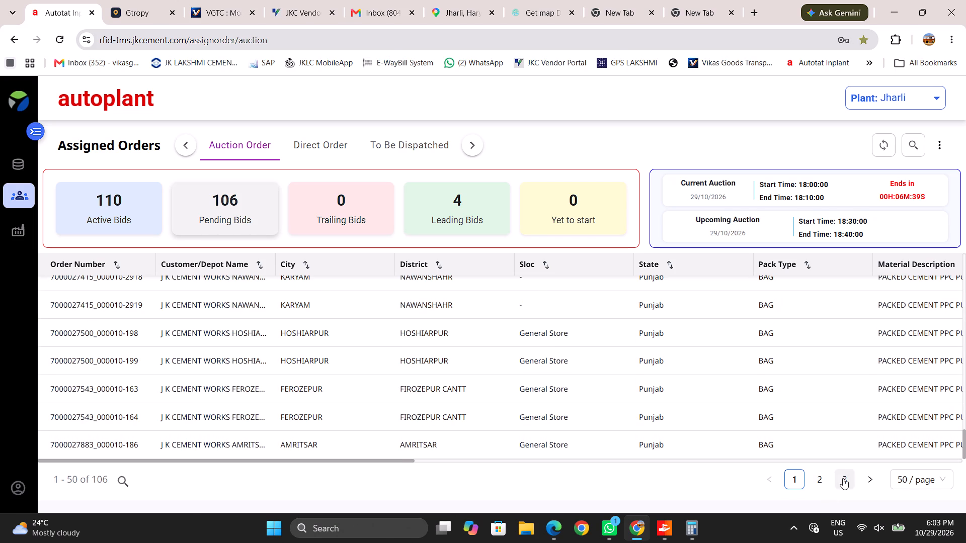
{"action": "left_click", "coordinate": [843, 478]}
{"action": "scroll", "coordinate": [671, 415], "scroll_direction": "down", "scroll_amount": 3}
{"action": "scroll", "coordinate": [671, 415], "scroll_direction": "up", "scroll_amount": 3}
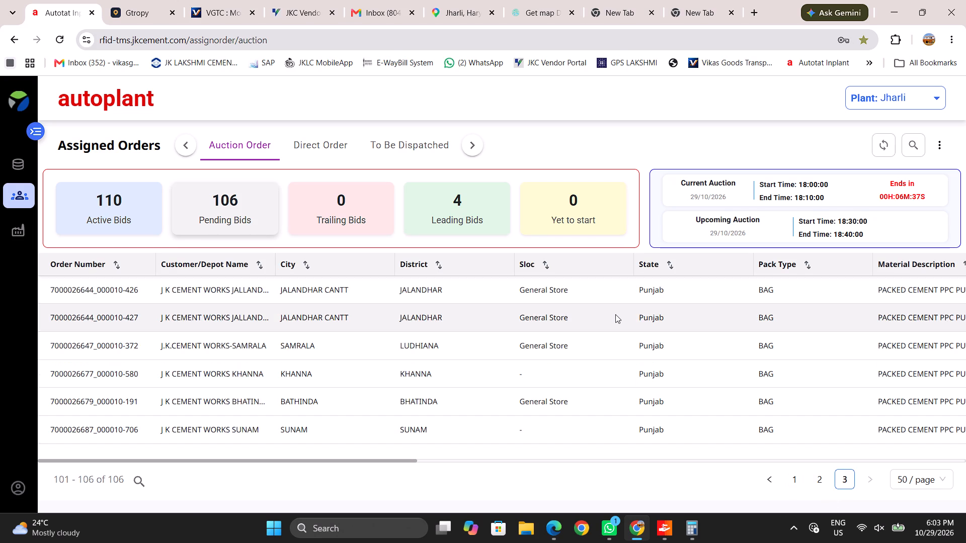
{"action": "scroll", "coordinate": [615, 314], "scroll_direction": "up", "scroll_amount": 2}
{"action": "left_click", "coordinate": [818, 471]}
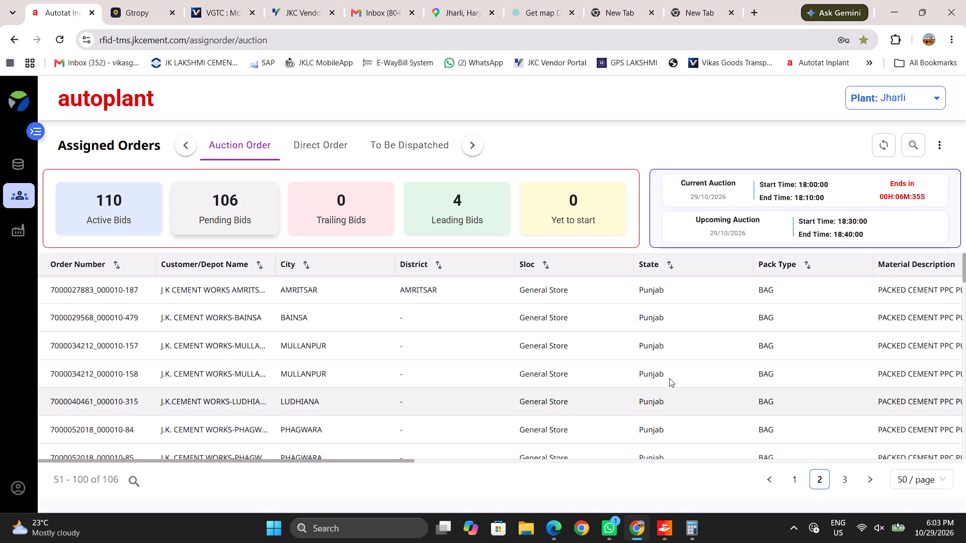
{"action": "scroll", "coordinate": [669, 378], "scroll_direction": "down", "scroll_amount": 8}
{"action": "scroll", "coordinate": [669, 378], "scroll_direction": "up", "scroll_amount": 2}
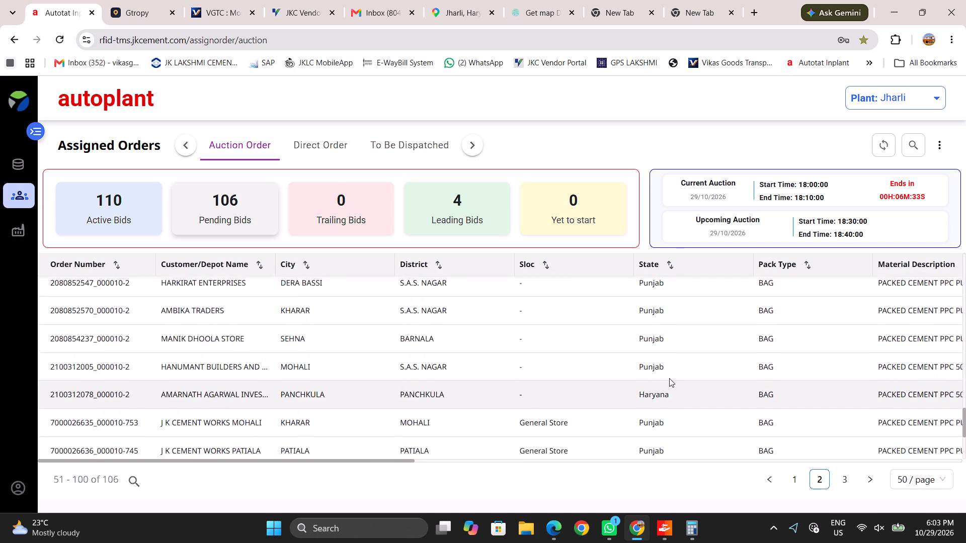
{"action": "scroll", "coordinate": [669, 378], "scroll_direction": "up", "scroll_amount": 2}
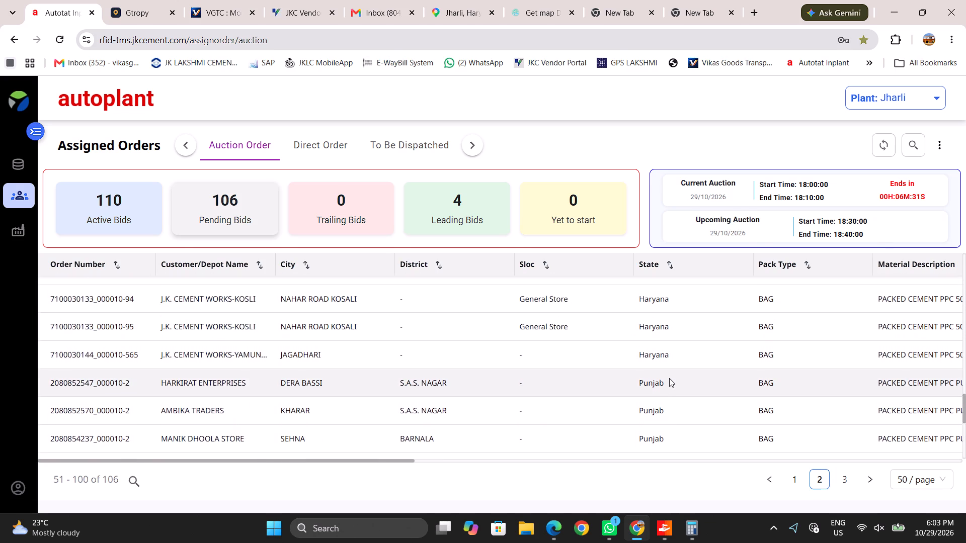
{"action": "scroll", "coordinate": [669, 378], "scroll_direction": "up", "scroll_amount": 1}
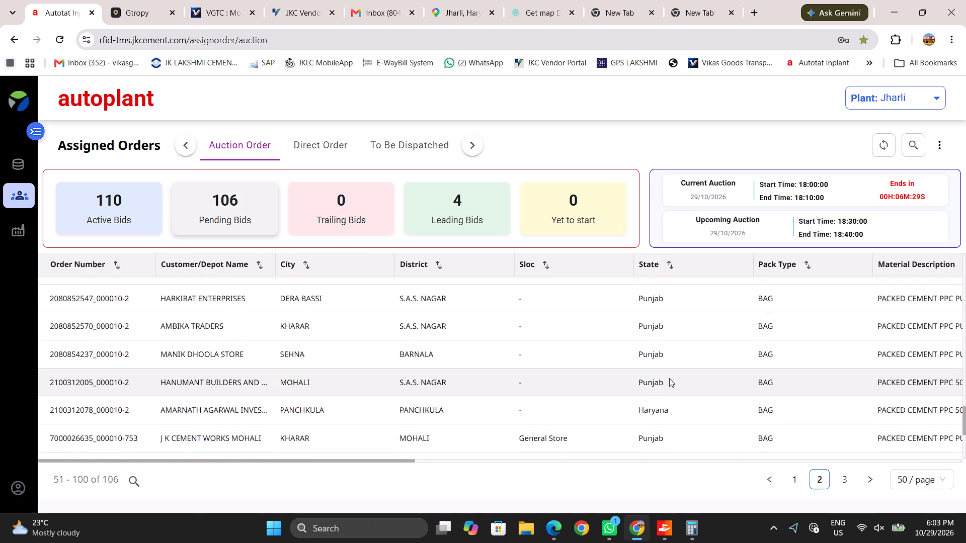
{"action": "scroll", "coordinate": [669, 378], "scroll_direction": "up", "scroll_amount": 10}
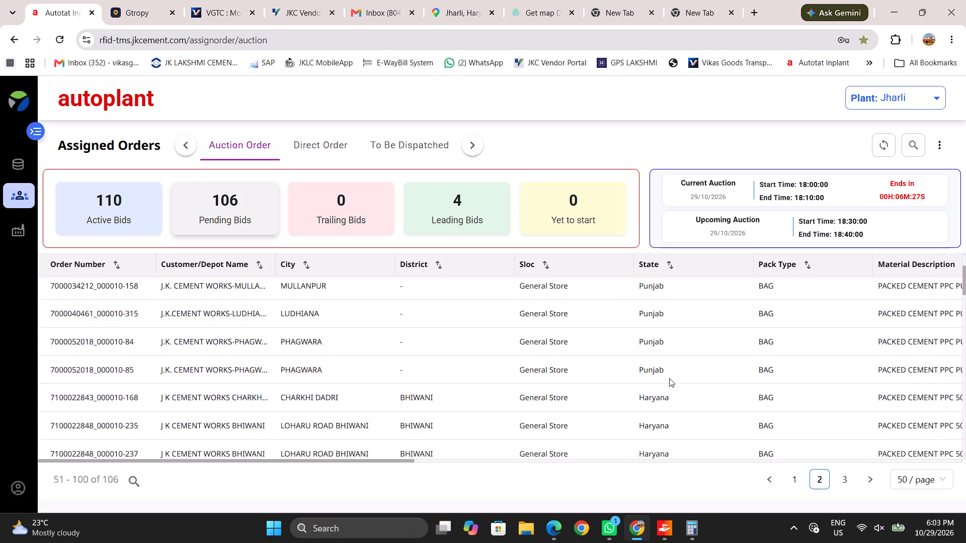
Refresh the auction orders, show only the leading bids, and review their destinations, merge IDs, quantities, dedicated freight and best bids.
{"action": "left_click", "coordinate": [477, 218]}
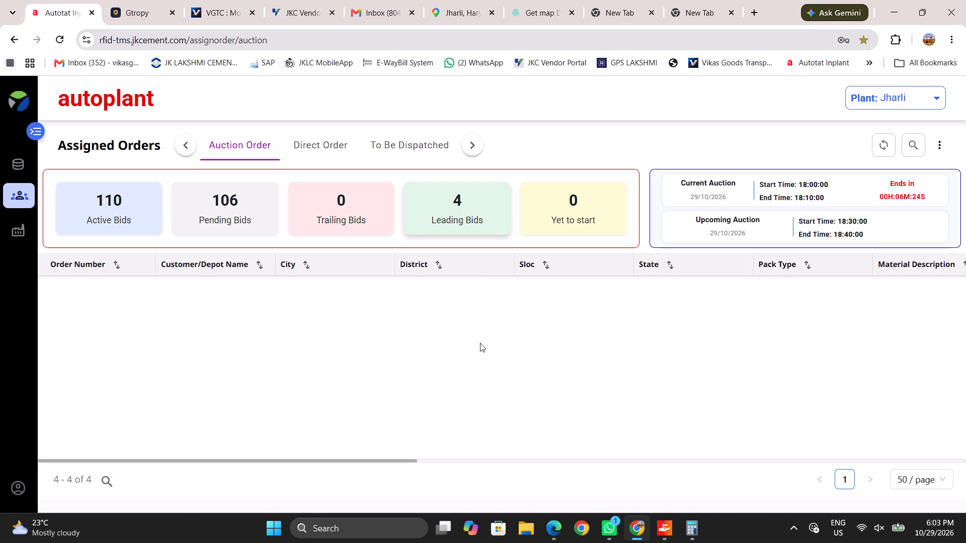
{"action": "left_click", "coordinate": [880, 136]}
{"action": "left_click", "coordinate": [500, 203]}
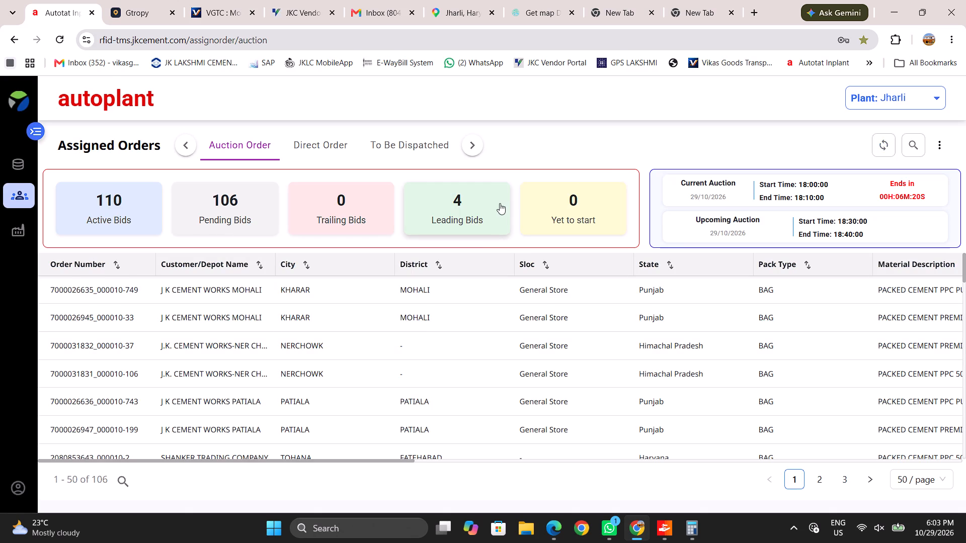
{"action": "scroll", "coordinate": [498, 374], "scroll_direction": "left", "scroll_amount": 8}
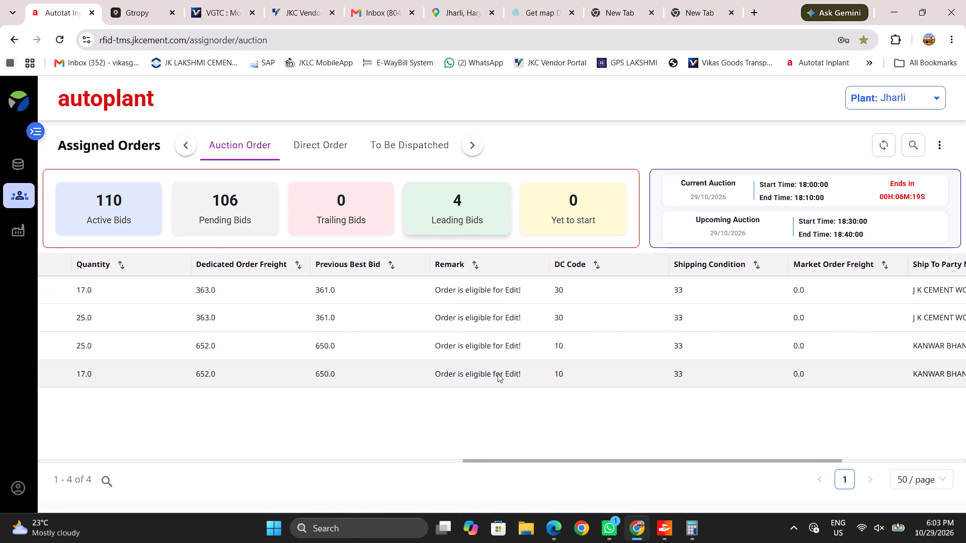
{"action": "scroll", "coordinate": [498, 374], "scroll_direction": "left", "scroll_amount": 3}
{"action": "scroll", "coordinate": [498, 374], "scroll_direction": "right", "scroll_amount": 10}
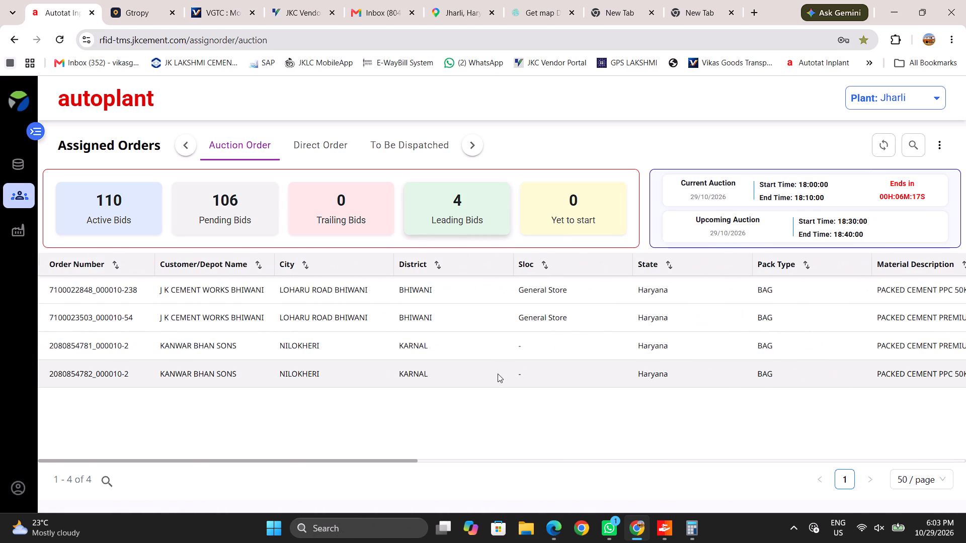
{"action": "scroll", "coordinate": [498, 374], "scroll_direction": "left", "scroll_amount": 4}
{"action": "scroll", "coordinate": [498, 374], "scroll_direction": "right", "scroll_amount": 4}
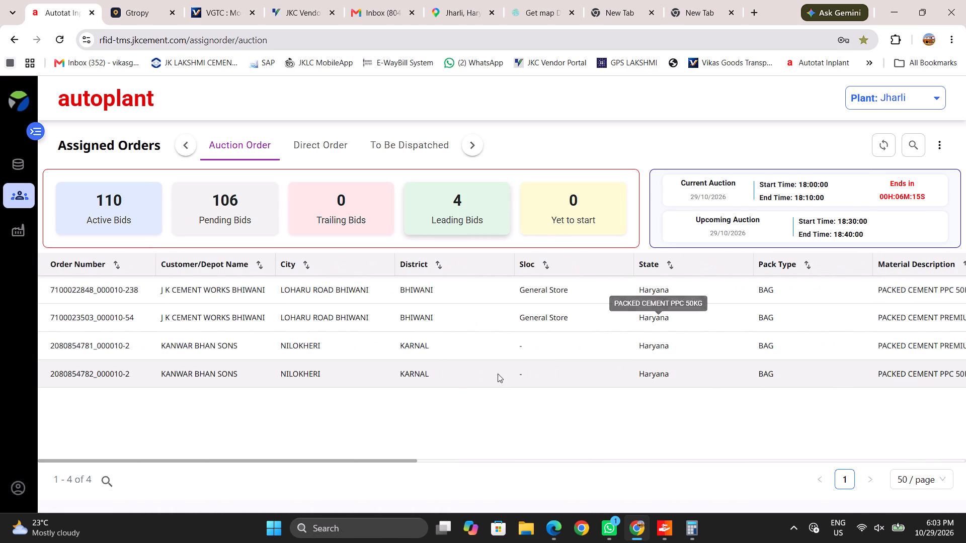
{"action": "scroll", "coordinate": [498, 374], "scroll_direction": "left", "scroll_amount": 8}
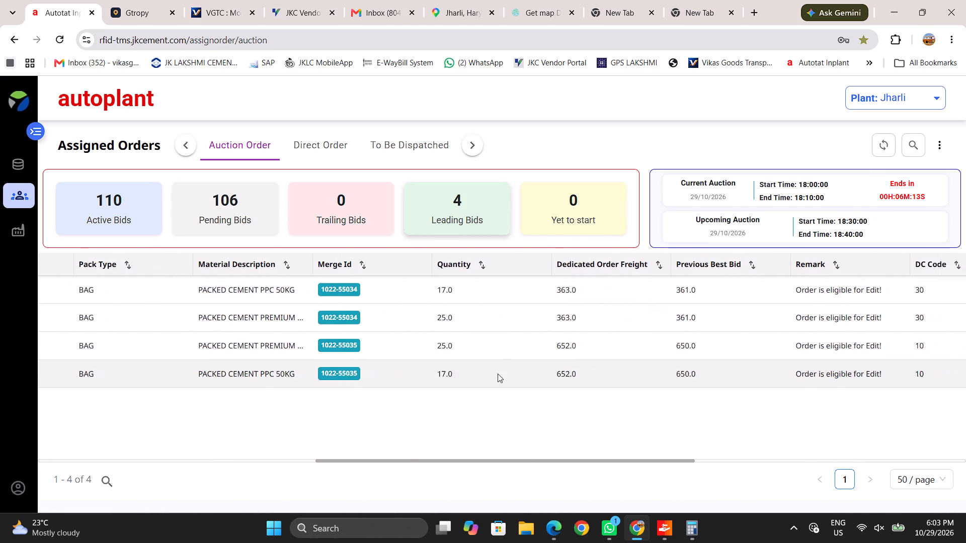
{"action": "scroll", "coordinate": [498, 374], "scroll_direction": "left", "scroll_amount": 1}
{"action": "scroll", "coordinate": [498, 374], "scroll_direction": "right", "scroll_amount": 2}
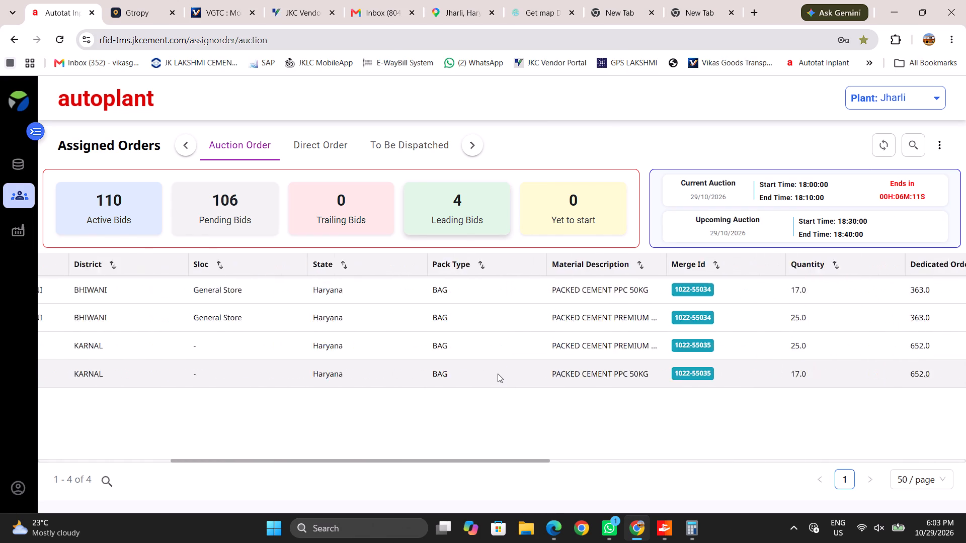
{"action": "scroll", "coordinate": [498, 374], "scroll_direction": "right", "scroll_amount": 2}
{"action": "scroll", "coordinate": [498, 374], "scroll_direction": "left", "scroll_amount": 8}
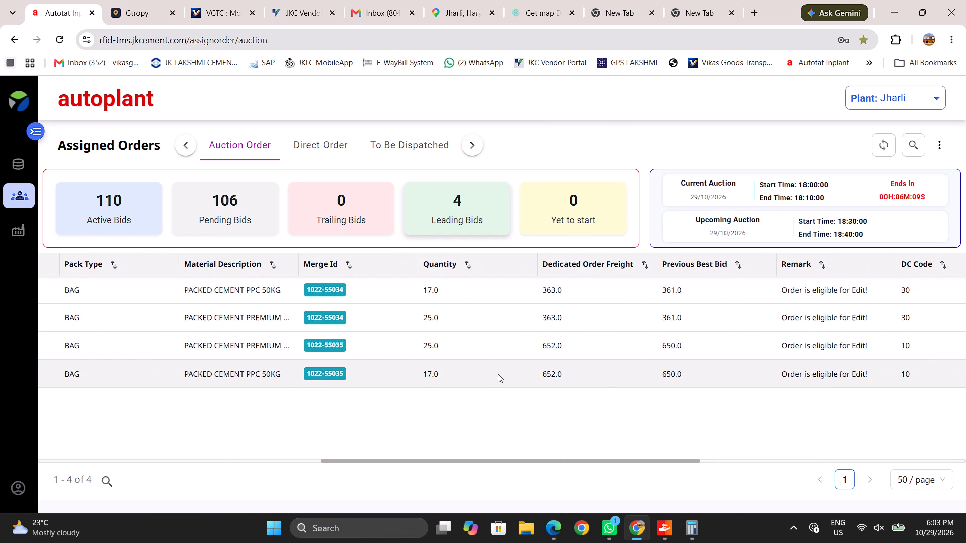
{"action": "scroll", "coordinate": [498, 374], "scroll_direction": "left", "scroll_amount": 2}
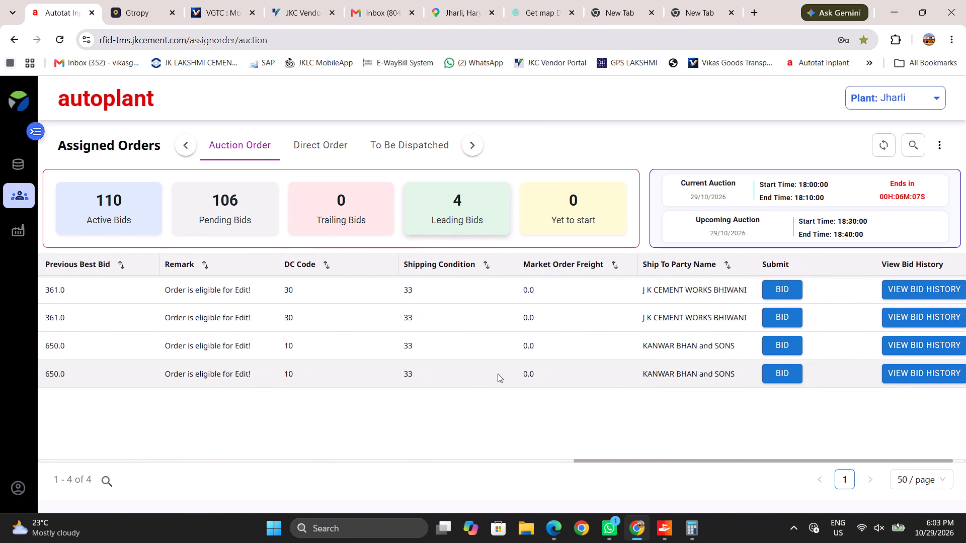
{"action": "scroll", "coordinate": [498, 374], "scroll_direction": "right", "scroll_amount": 2}
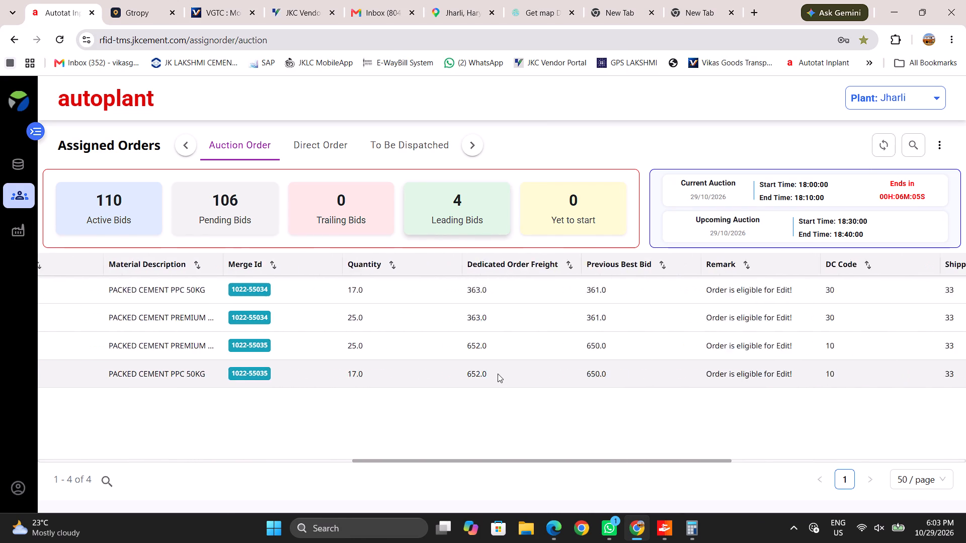
{"action": "scroll", "coordinate": [498, 374], "scroll_direction": "right", "scroll_amount": 7}
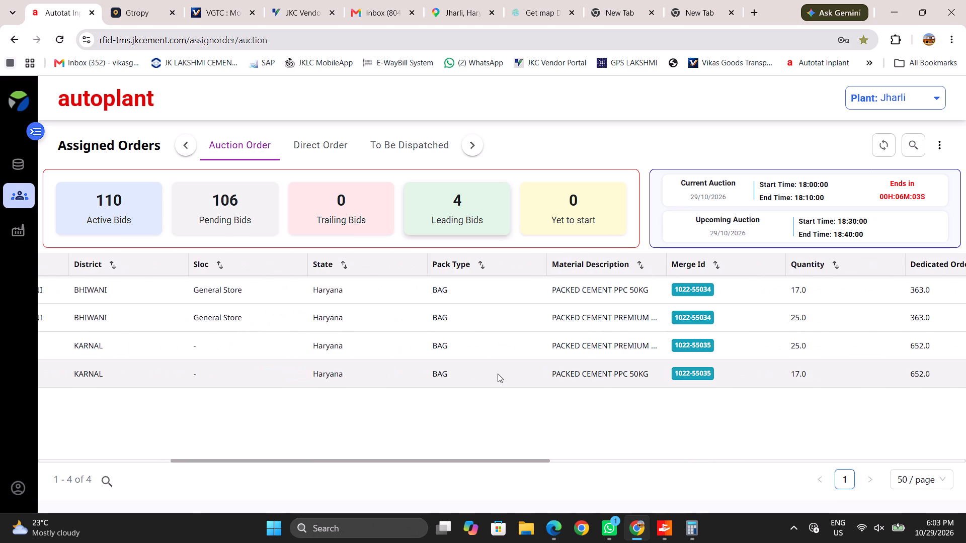
{"action": "scroll", "coordinate": [498, 374], "scroll_direction": "right", "scroll_amount": 3}
{"action": "scroll", "coordinate": [498, 374], "scroll_direction": "left", "scroll_amount": 8}
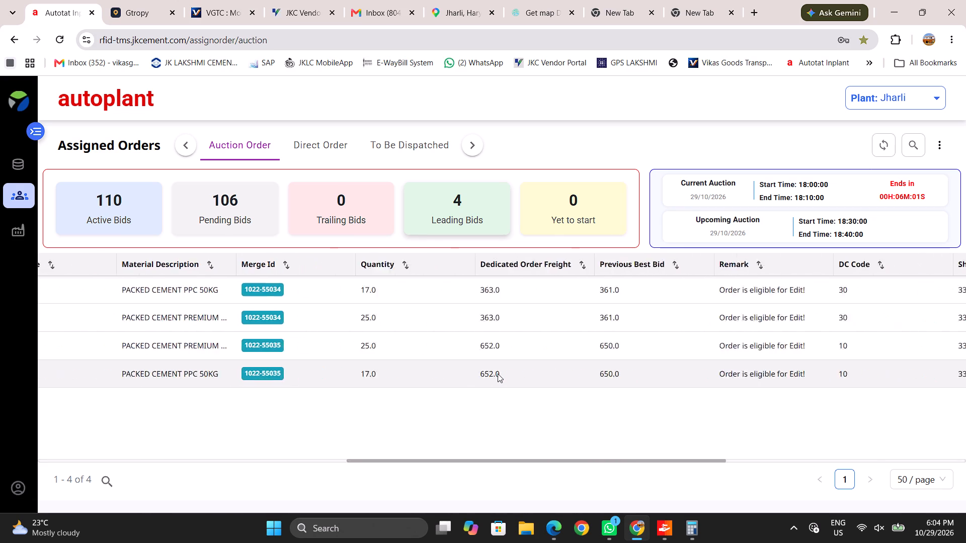
Review the leading bids' ship-to parties, destinations, quantities, dedicated freight and previous best bids across the order columns.
{"action": "scroll", "coordinate": [498, 374], "scroll_direction": "left", "scroll_amount": 7}
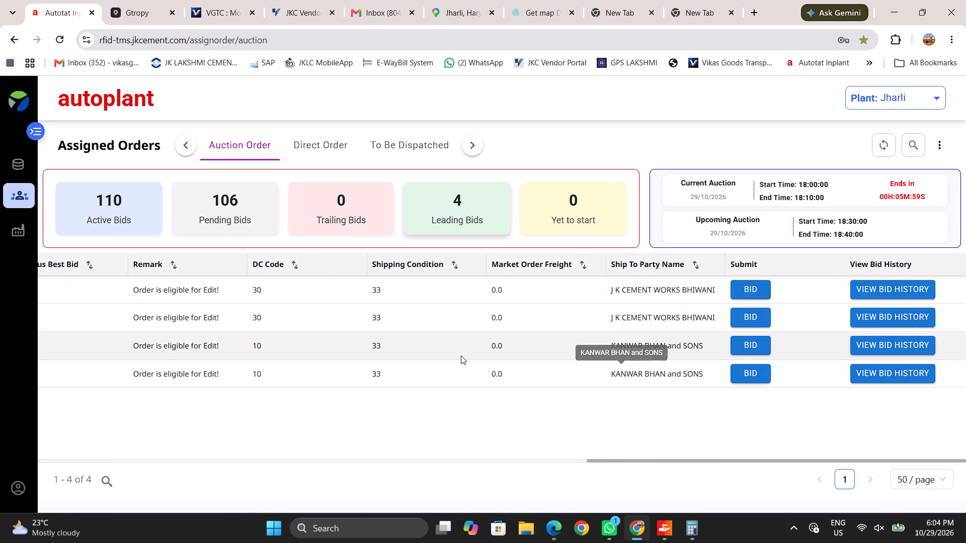
{"action": "scroll", "coordinate": [461, 355], "scroll_direction": "right", "scroll_amount": 8}
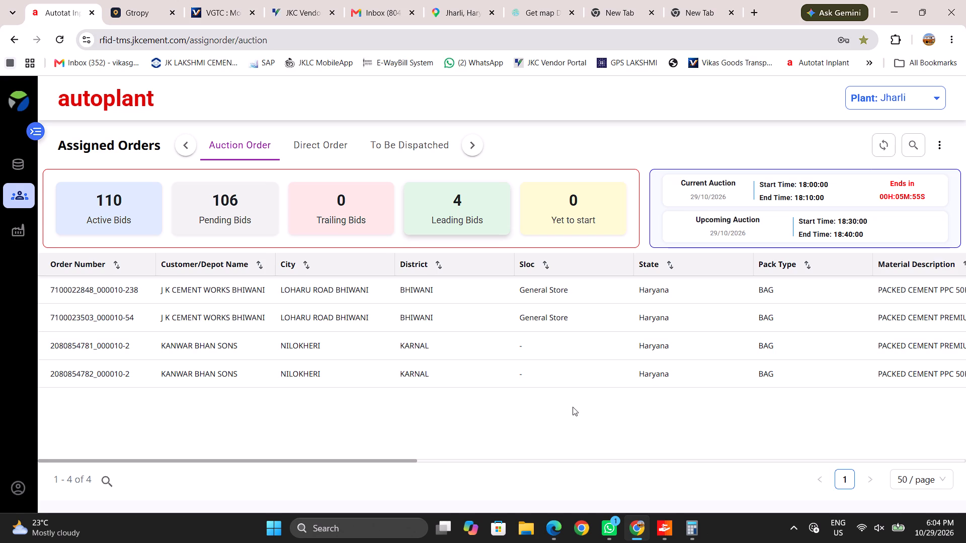
{"action": "scroll", "coordinate": [576, 408], "scroll_direction": "left", "scroll_amount": 7}
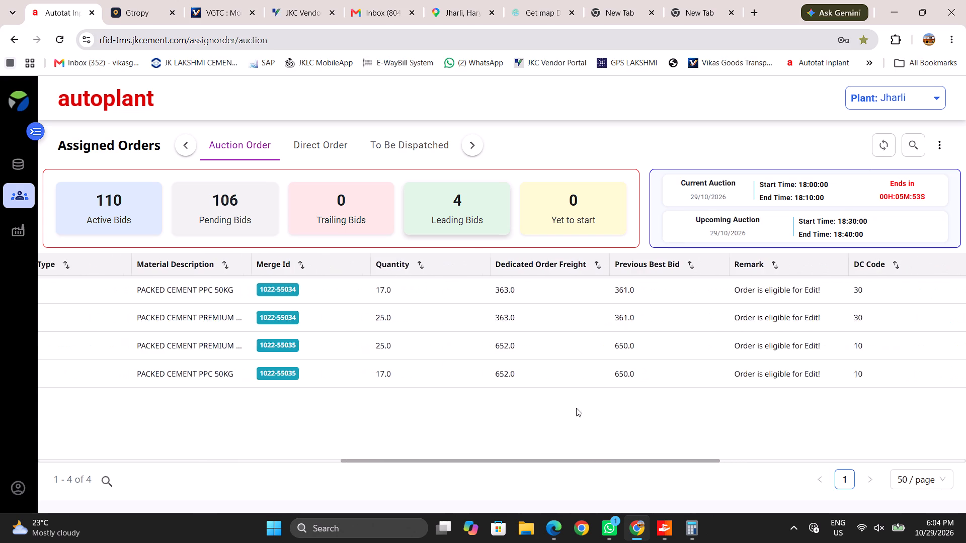
{"action": "scroll", "coordinate": [576, 408], "scroll_direction": "left", "scroll_amount": 1}
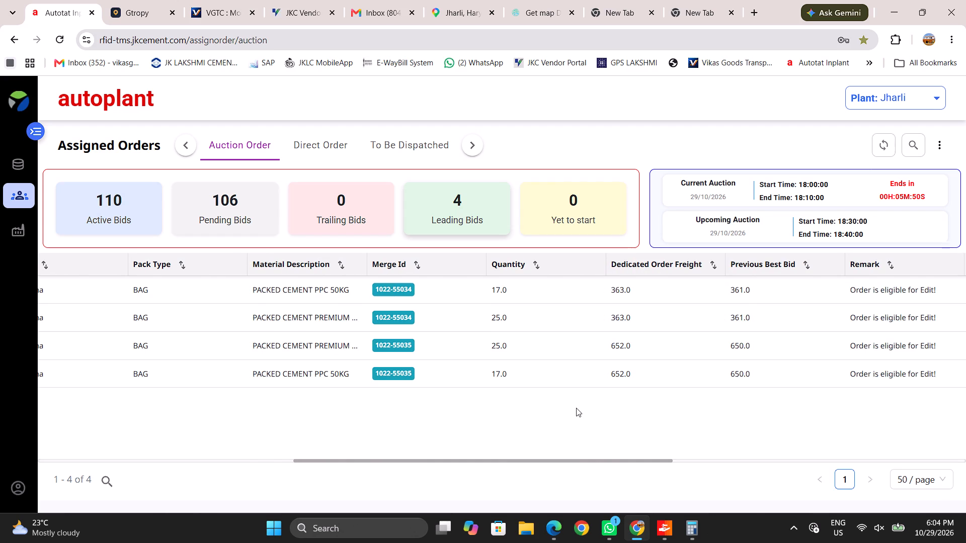
{"action": "scroll", "coordinate": [576, 408], "scroll_direction": "left", "scroll_amount": 1}
Look through pages 1 and 3 of the pending auction bids, examining their destinations, quantities and dedicated freight.
{"action": "scroll", "coordinate": [576, 408], "scroll_direction": "down", "scroll_amount": 4}
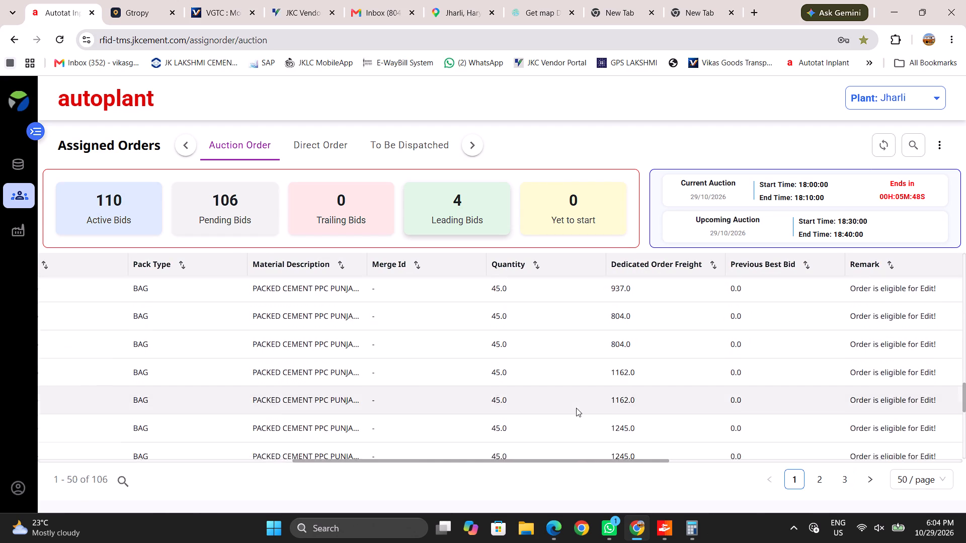
{"action": "scroll", "coordinate": [576, 408], "scroll_direction": "right", "scroll_amount": 4}
{"action": "scroll", "coordinate": [576, 408], "scroll_direction": "up", "scroll_amount": 7}
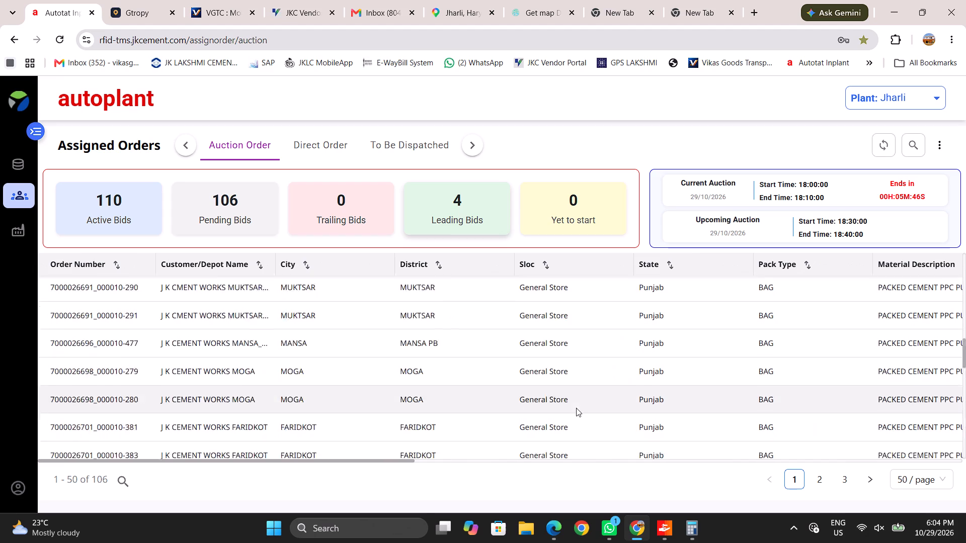
{"action": "left_click", "coordinate": [840, 484]}
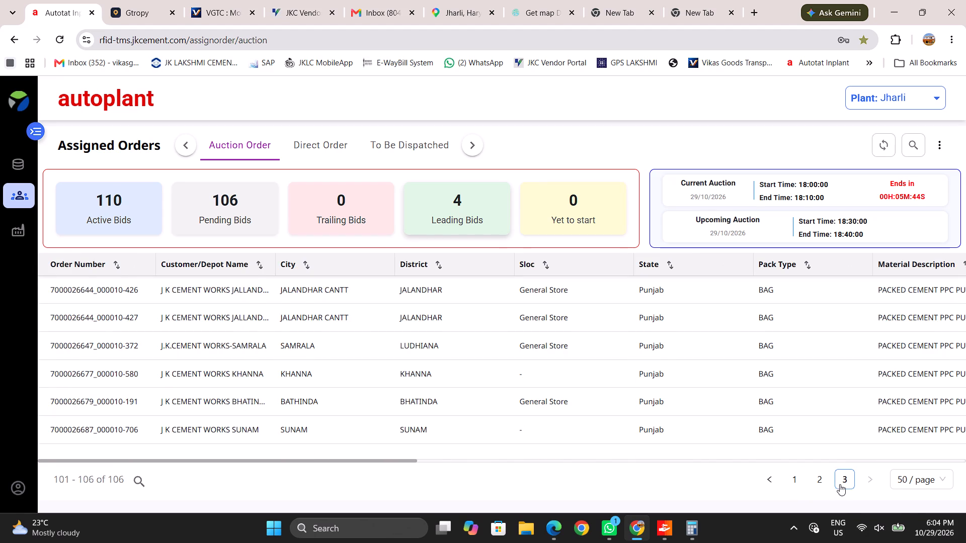
{"action": "scroll", "coordinate": [625, 395], "scroll_direction": "down", "scroll_amount": 6}
{"action": "scroll", "coordinate": [625, 395], "scroll_direction": "up", "scroll_amount": 5}
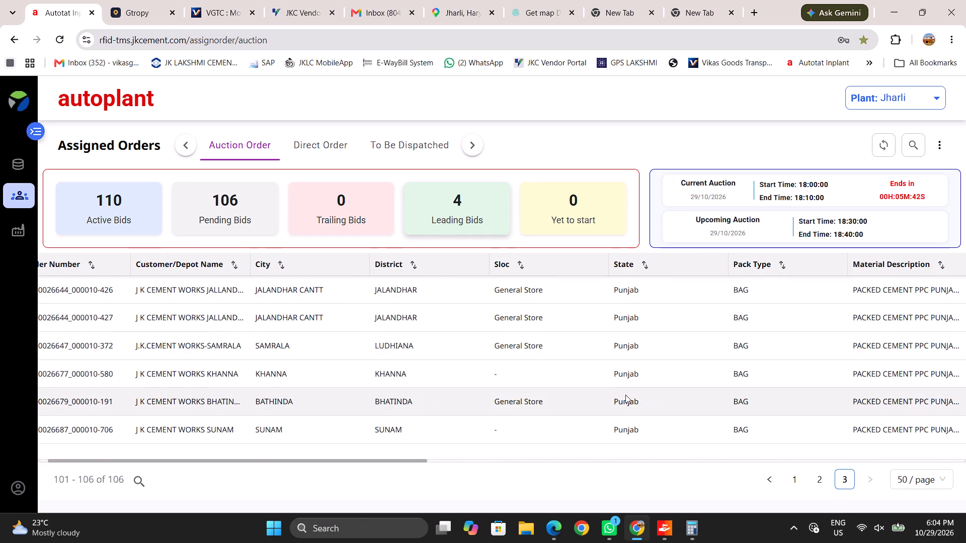
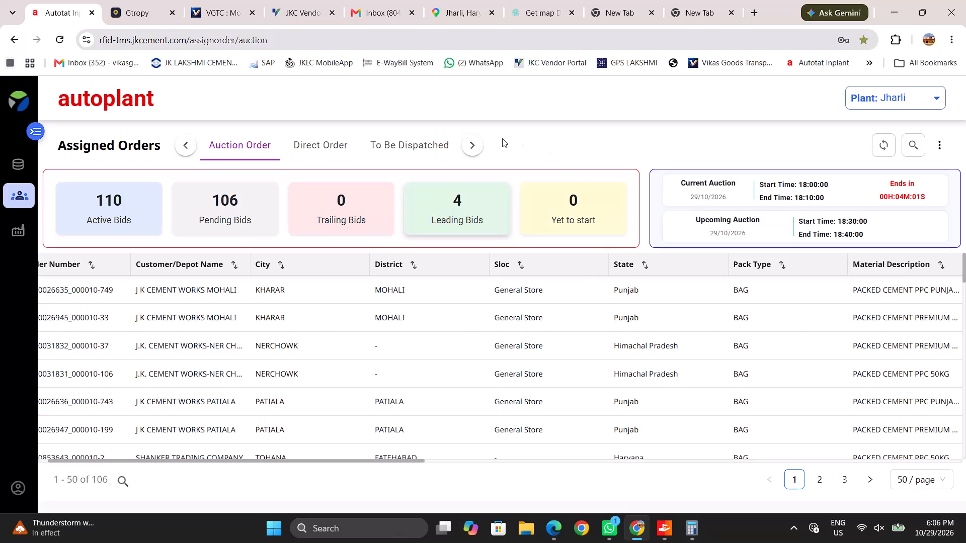
Check Jharli's assigned direct orders and the orders awaiting dispatch.
{"action": "left_click", "coordinate": [324, 165]}
{"action": "left_click", "coordinate": [323, 150]}
{"action": "left_click", "coordinate": [412, 138]}
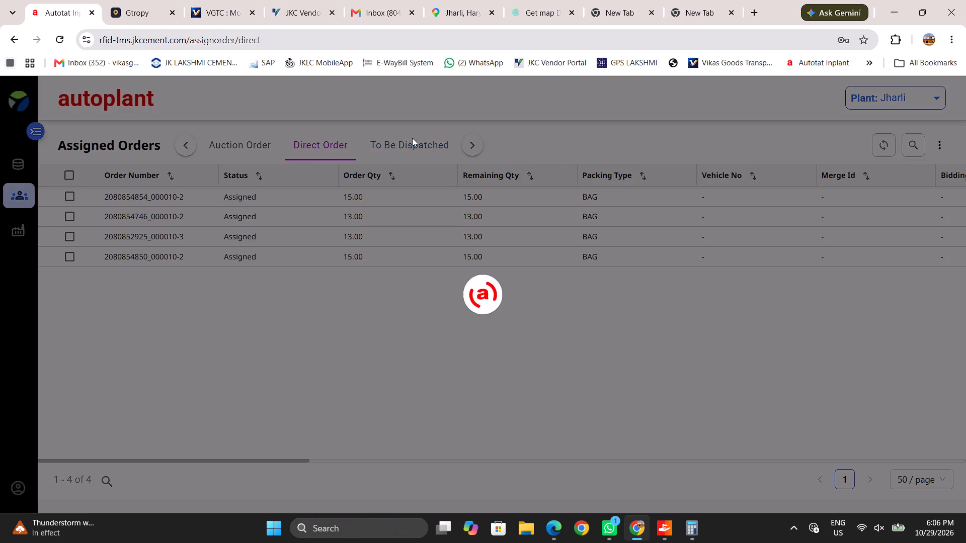
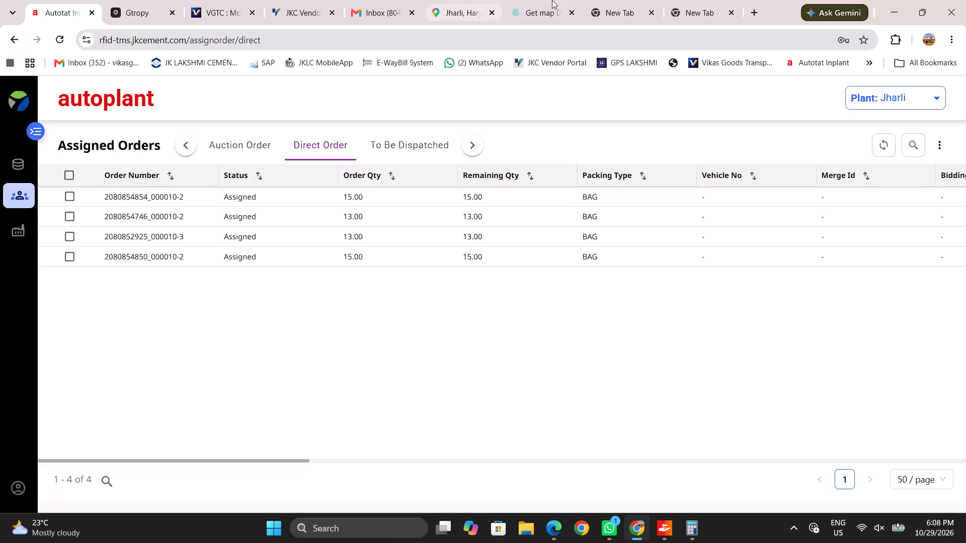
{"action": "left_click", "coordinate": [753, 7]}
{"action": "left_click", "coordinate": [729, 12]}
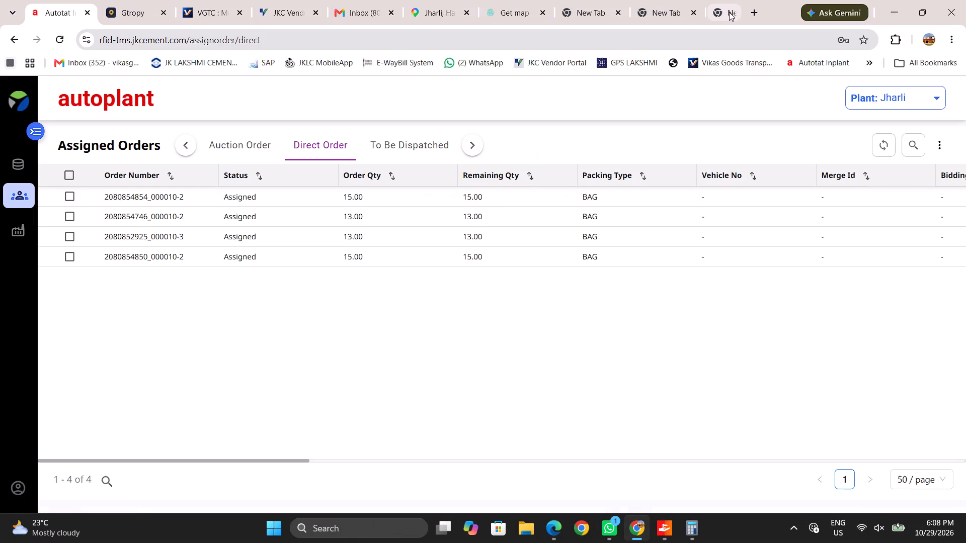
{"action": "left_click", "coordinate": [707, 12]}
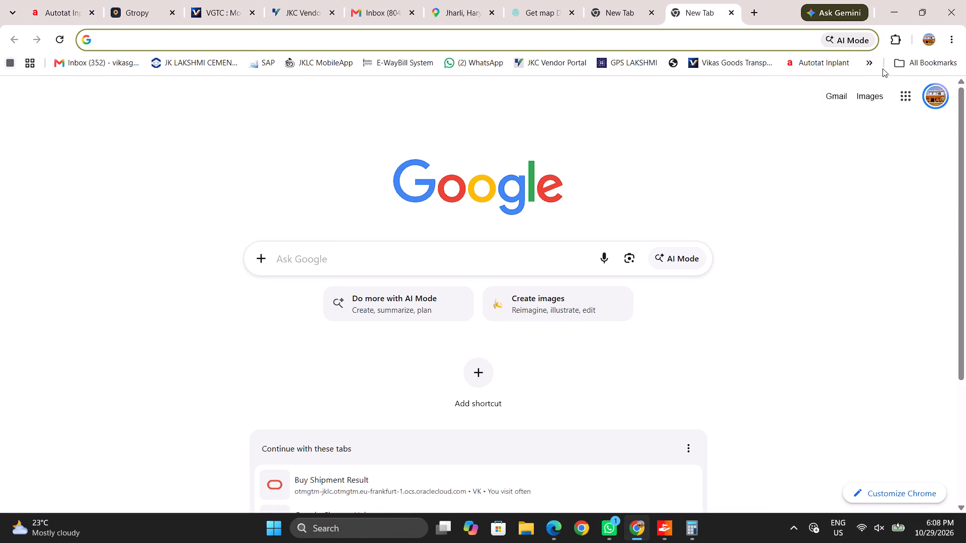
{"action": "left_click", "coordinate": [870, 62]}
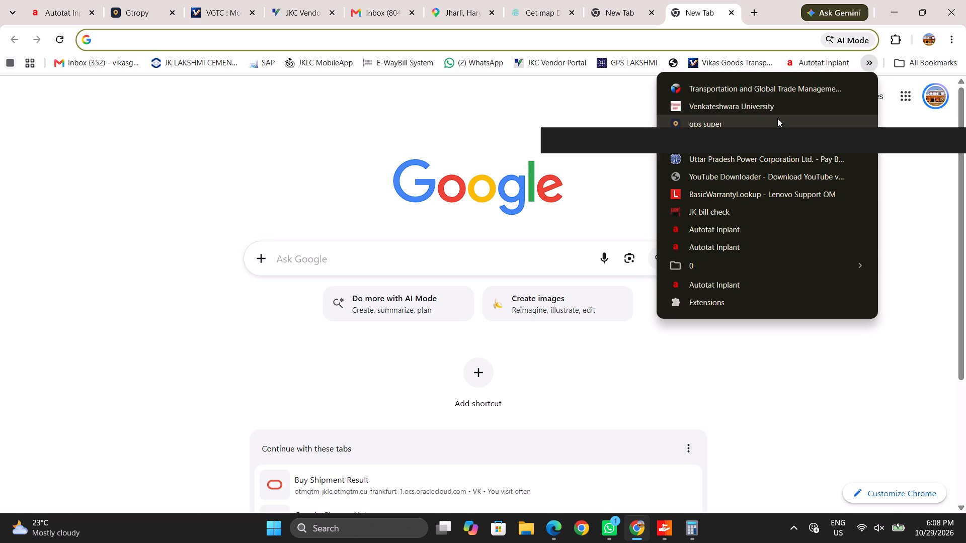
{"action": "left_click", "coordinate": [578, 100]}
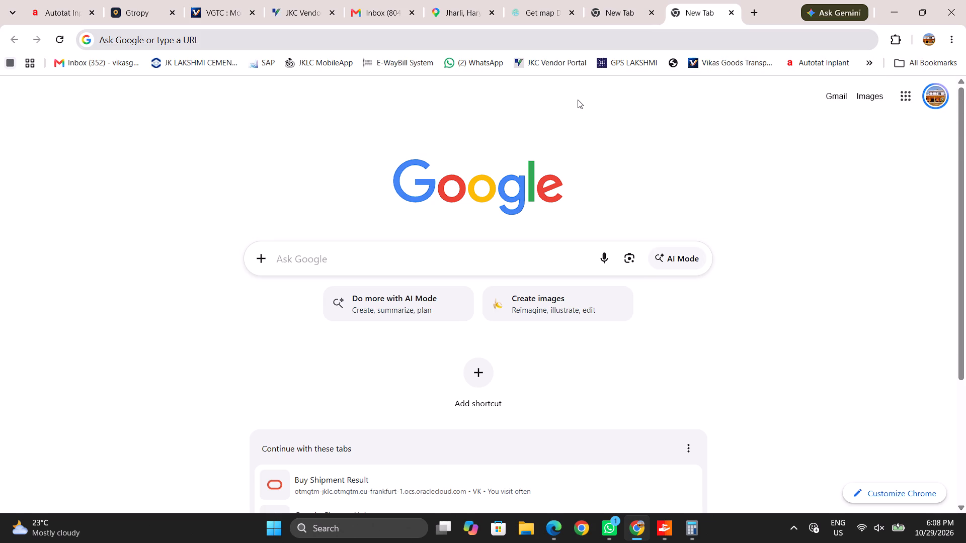
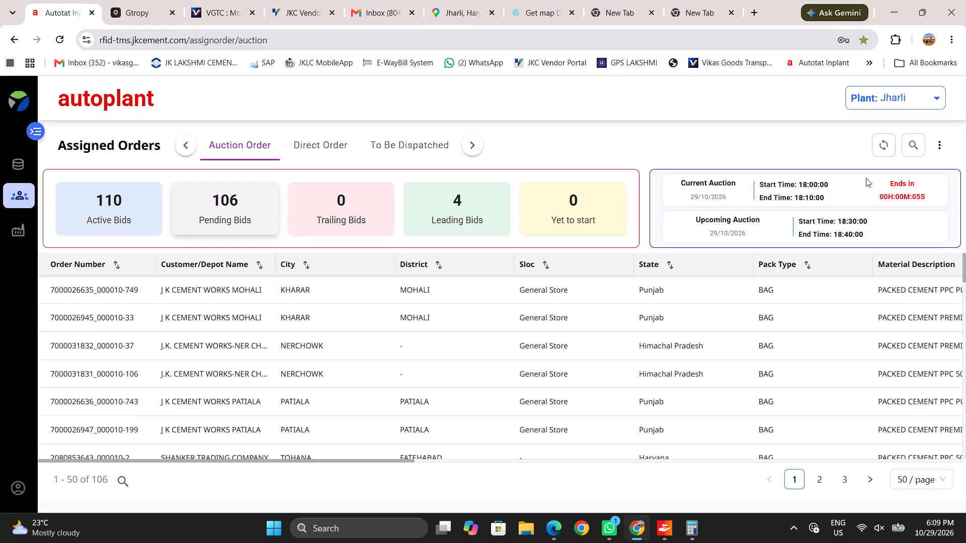
Refresh Jharli's auction orders and check the leading and trailing bids as the current auction closes.
{"action": "triple_click", "coordinate": [891, 148]}
{"action": "triple_click", "coordinate": [891, 148]}
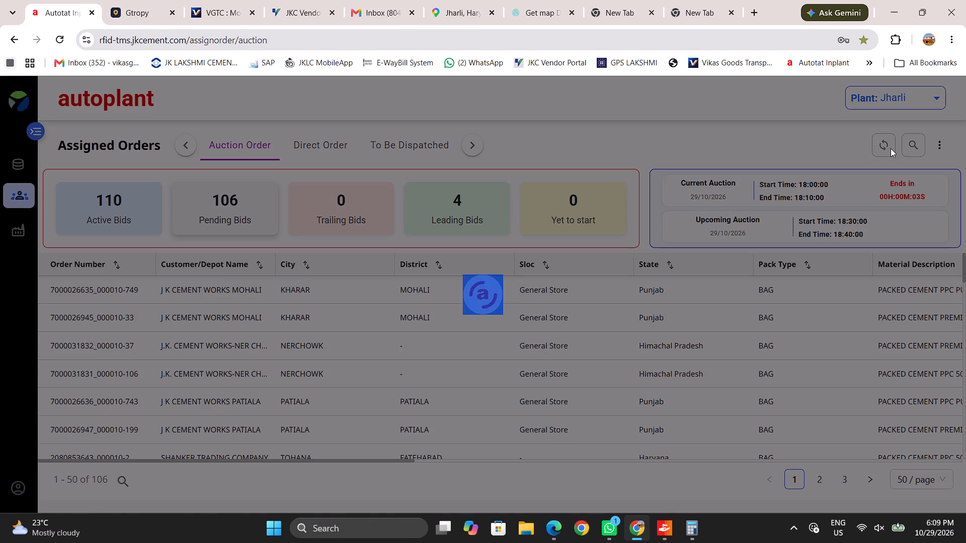
{"action": "triple_click", "coordinate": [891, 148]}
{"action": "left_click", "coordinate": [451, 204]}
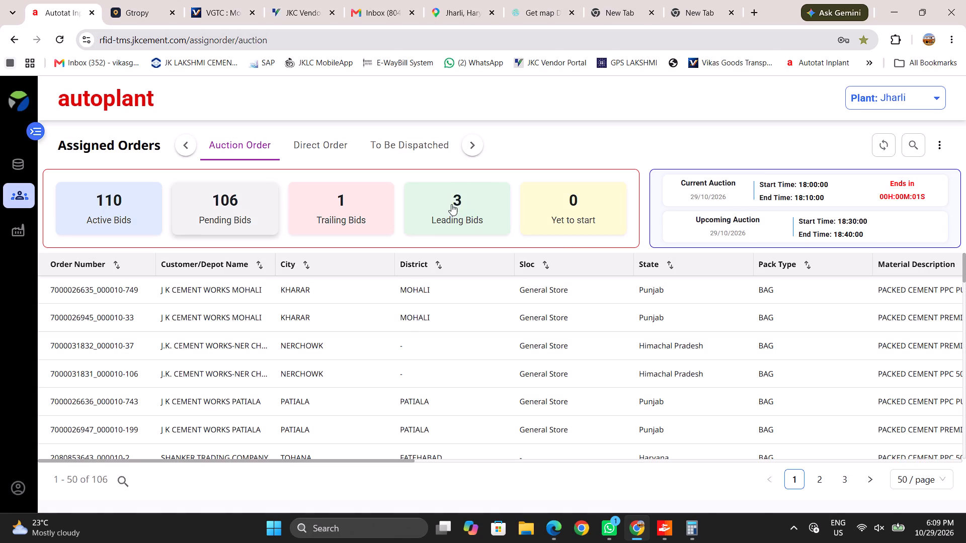
{"action": "left_click", "coordinate": [358, 206]}
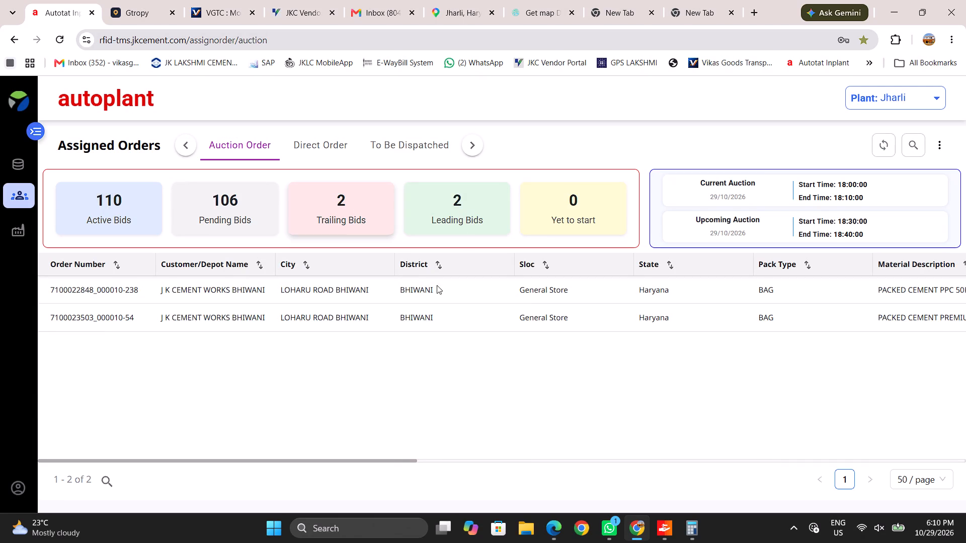
{"action": "right_click", "coordinate": [527, 302]}
{"action": "right_click", "coordinate": [527, 302]}
{"action": "left_click", "coordinate": [412, 324]}
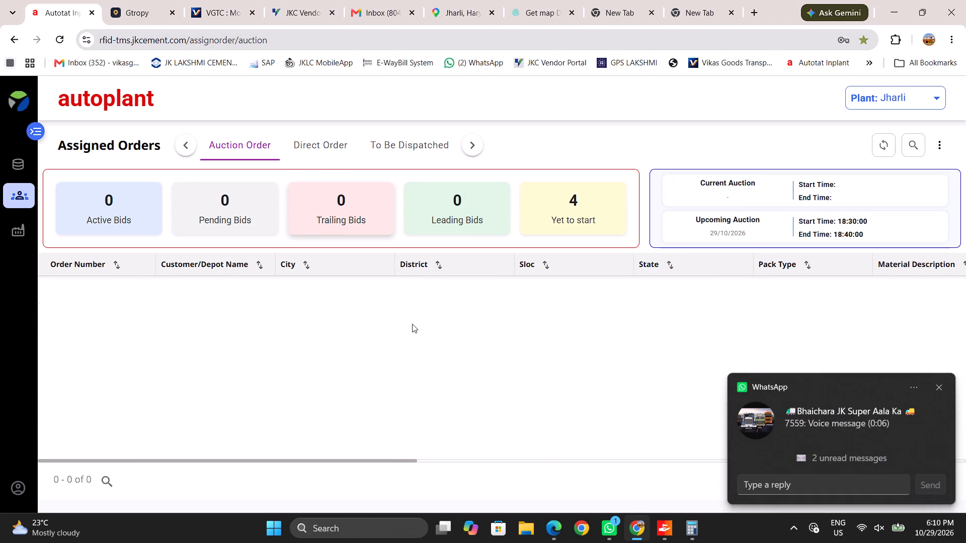
Review Jharli's assigned direct orders, examining their statuses, quantities, merge IDs, bidding types, cities and districts.
{"action": "left_click", "coordinate": [330, 147]}
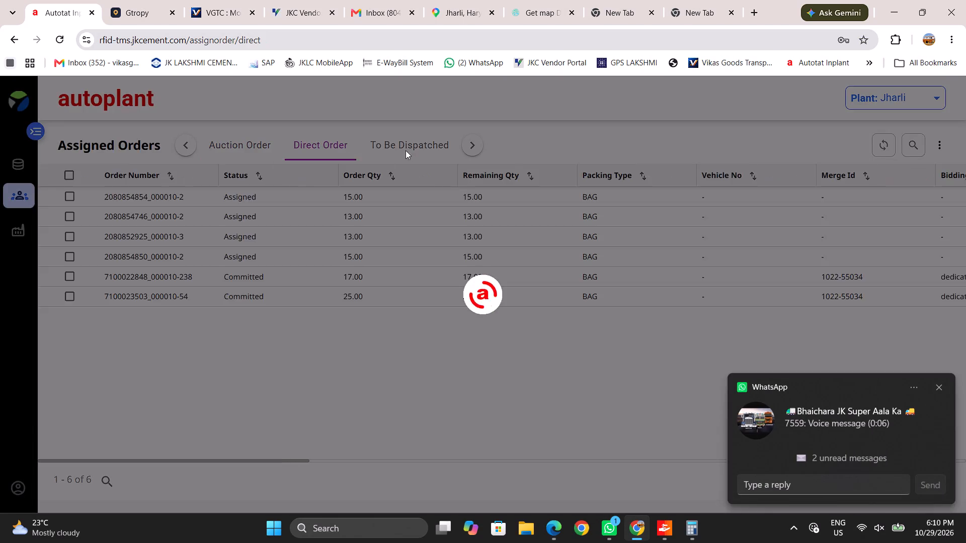
{"action": "scroll", "coordinate": [531, 328], "scroll_direction": "left", "scroll_amount": 5}
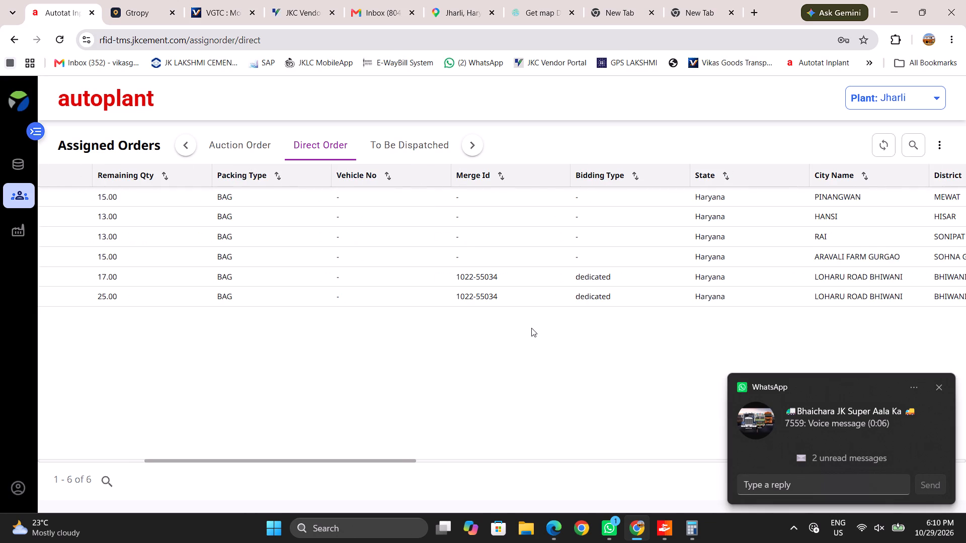
{"action": "scroll", "coordinate": [531, 328], "scroll_direction": "left", "scroll_amount": 3}
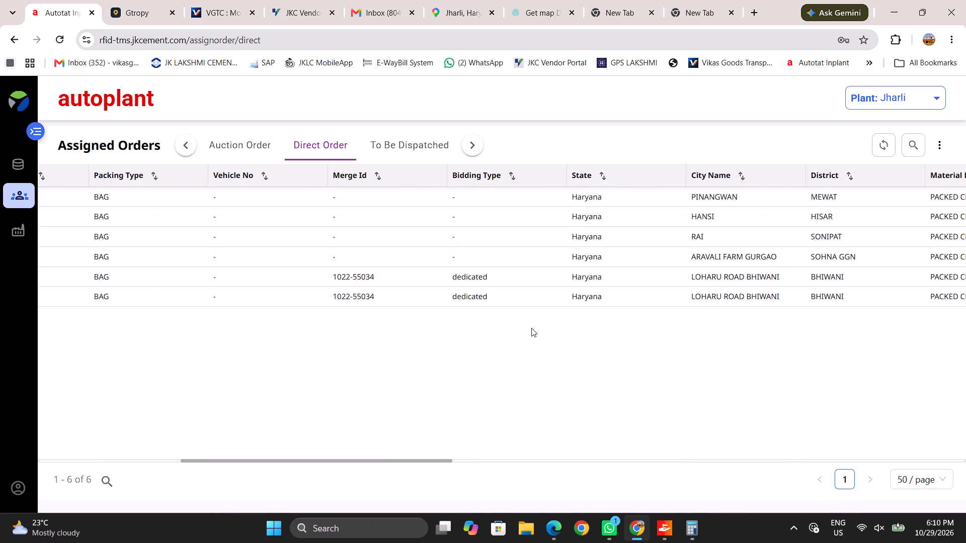
Examine Jharli's direct orders, comparing their destinations, materials, auction and bid freights, customers and order status.
{"action": "scroll", "coordinate": [531, 328], "scroll_direction": "left", "scroll_amount": 7}
{"action": "scroll", "coordinate": [531, 328], "scroll_direction": "right", "scroll_amount": 1}
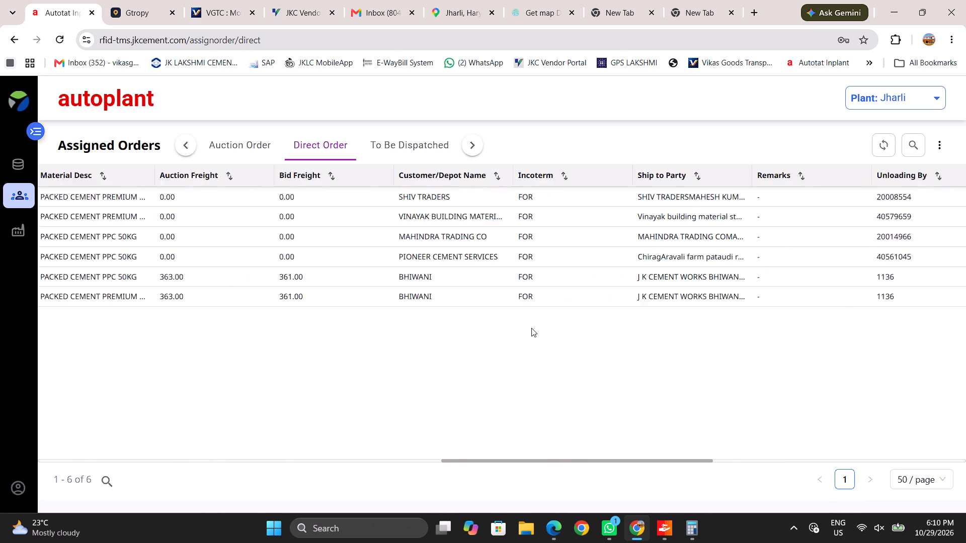
{"action": "scroll", "coordinate": [531, 328], "scroll_direction": "right", "scroll_amount": 2}
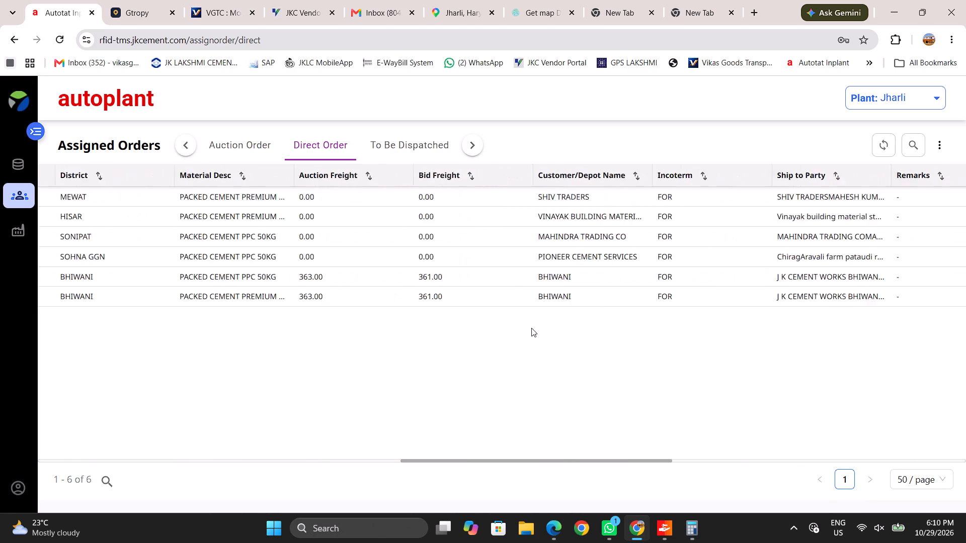
{"action": "scroll", "coordinate": [531, 328], "scroll_direction": "right", "scroll_amount": 1}
{"action": "scroll", "coordinate": [505, 338], "scroll_direction": "left", "scroll_amount": 10}
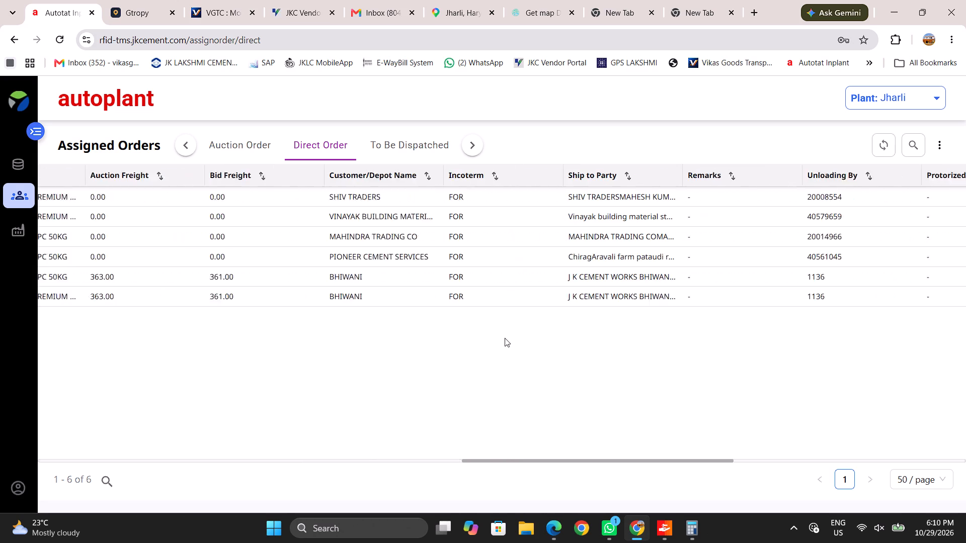
{"action": "scroll", "coordinate": [505, 338], "scroll_direction": "left", "scroll_amount": 10}
{"action": "scroll", "coordinate": [505, 338], "scroll_direction": "right", "scroll_amount": 12}
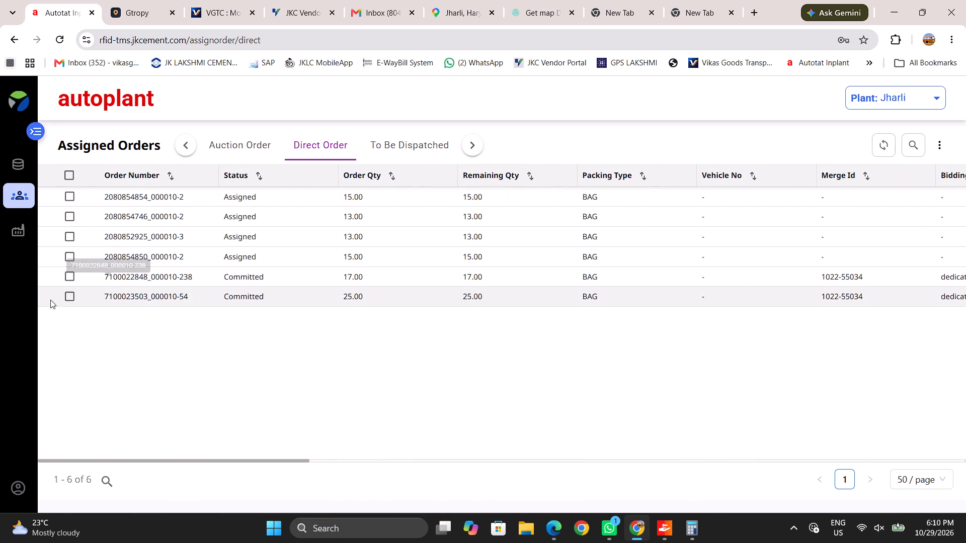
{"action": "left_click", "coordinate": [76, 294]}
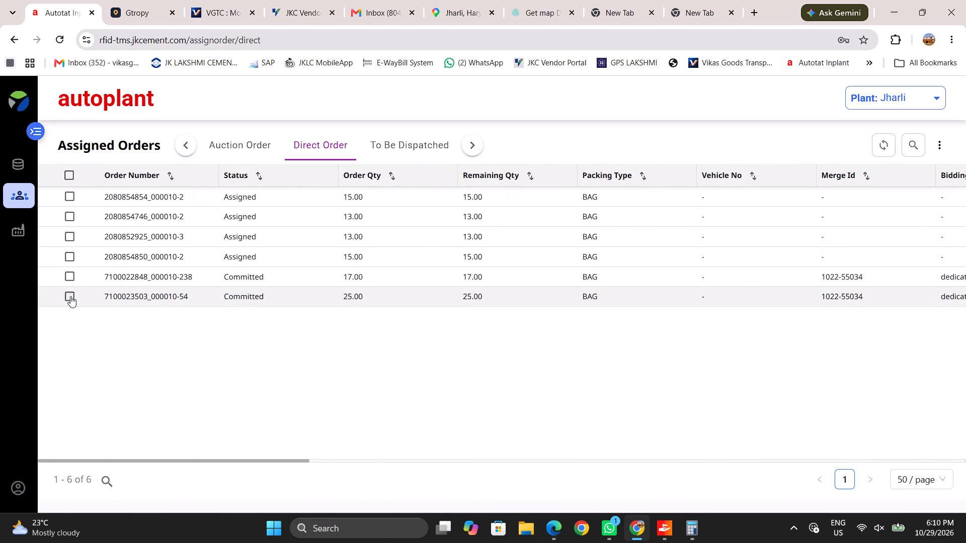
{"action": "left_click", "coordinate": [70, 296]}
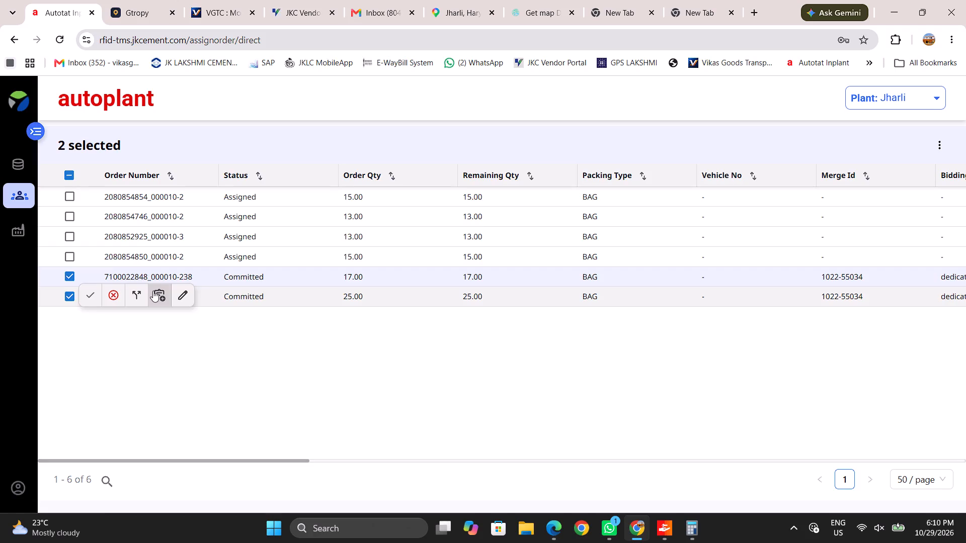
{"action": "left_click", "coordinate": [153, 291]}
{"action": "left_click", "coordinate": [485, 241]}
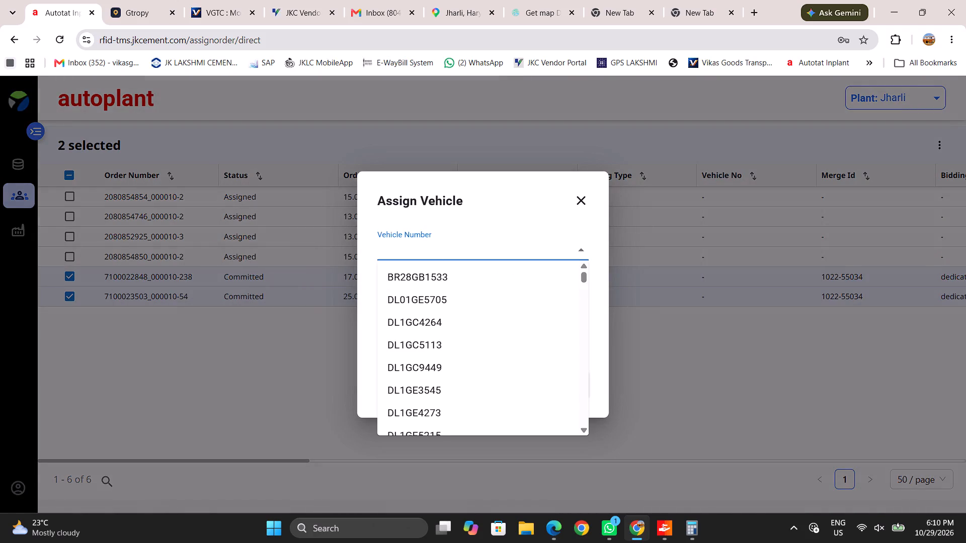
{"action": "type", "text": "7819"}
{"action": "left_click", "coordinate": [496, 279]}
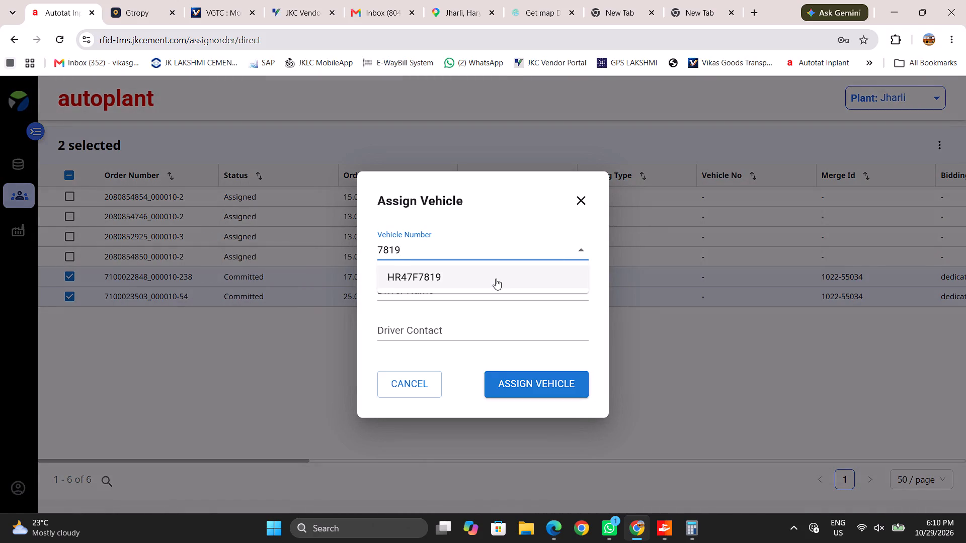
Filter the driver name list for the vehicle assignment by the driver's first name.
{"action": "left_click", "coordinate": [463, 283]}
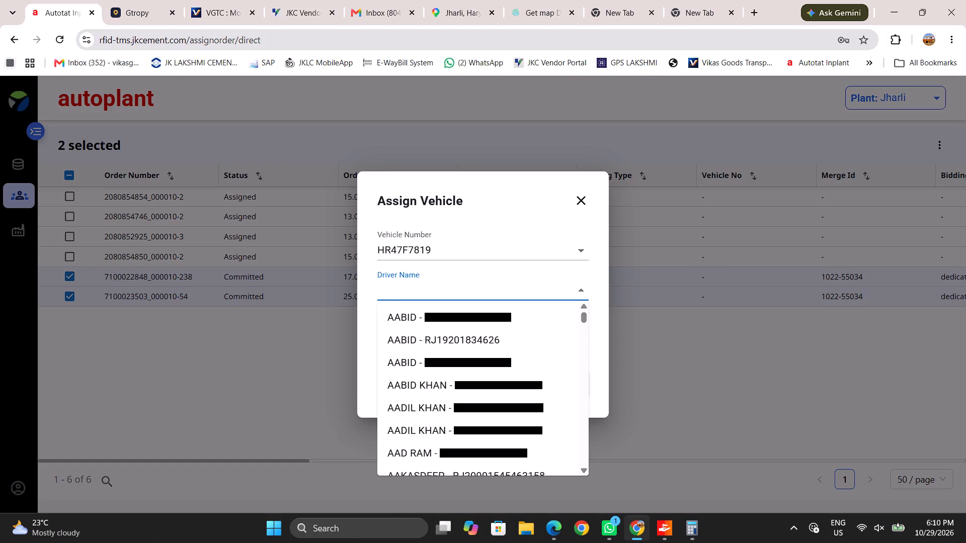
{"action": "key", "text": "v"}
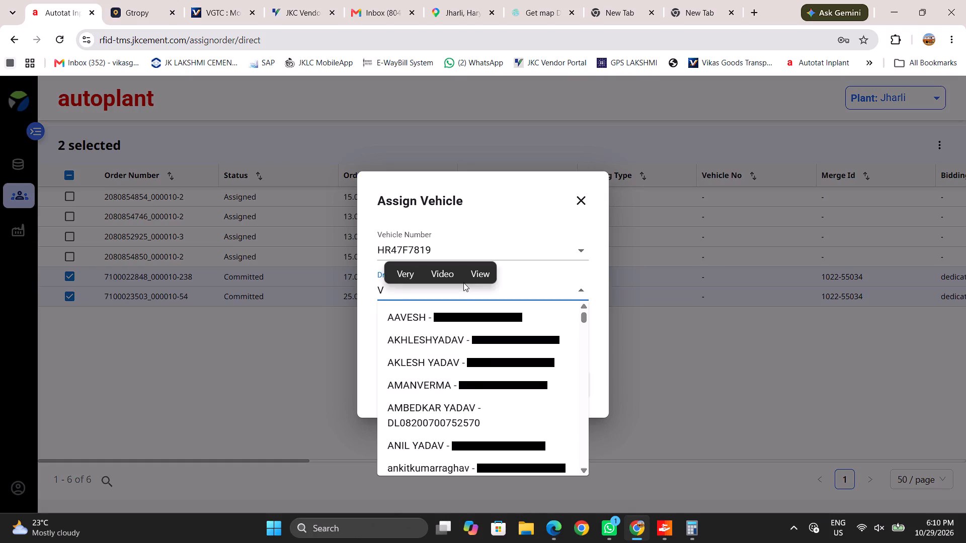
{"action": "key", "text": "BackSpace"}
{"action": "key", "text": "BackSpace"}
{"action": "key", "text": "BackSpace"}
{"action": "key", "text": "BackSpace"}
{"action": "key", "text": "BackSpace"}
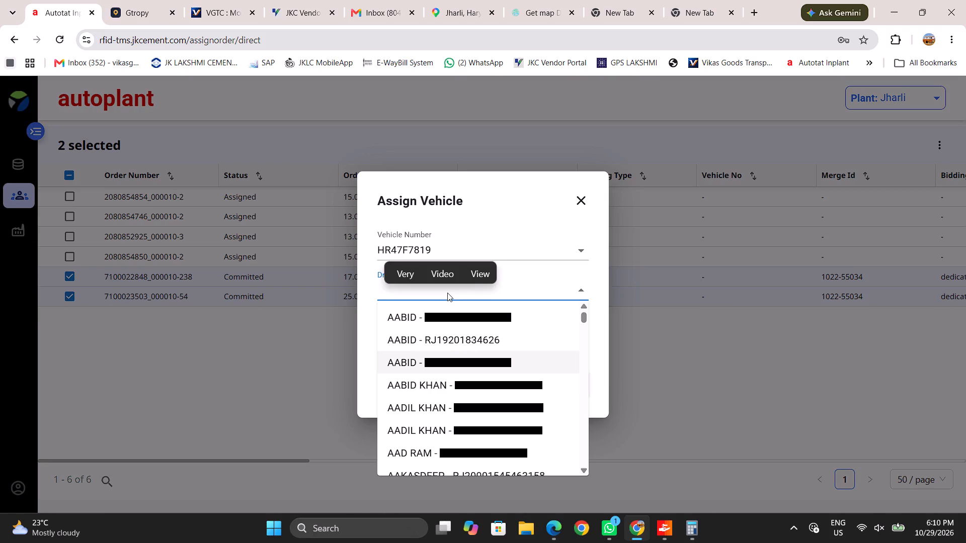
{"action": "key", "text": "BackSpace"}
{"action": "type", "text": "SANDEEP"}
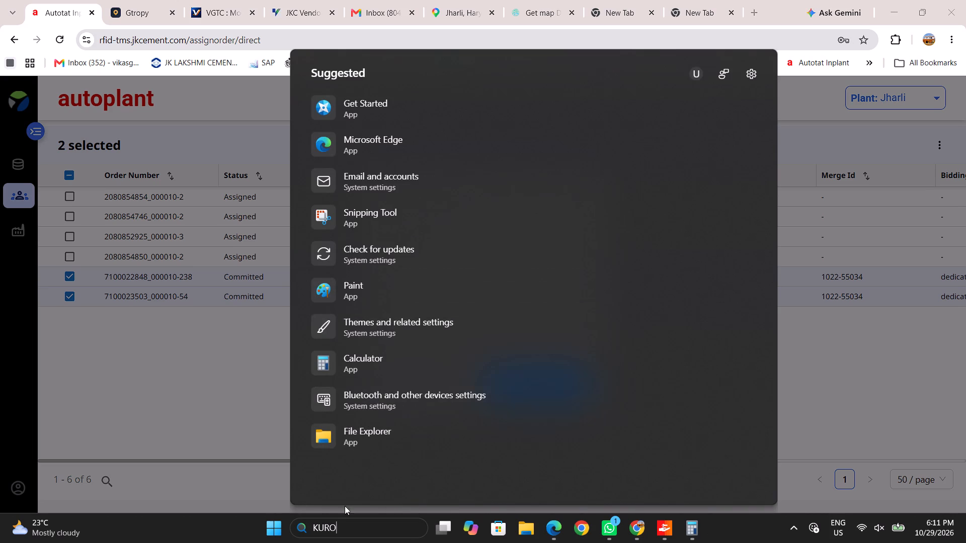
Open the Kuro app from the Windows search results.
{"action": "left_click", "coordinate": [566, 232]}
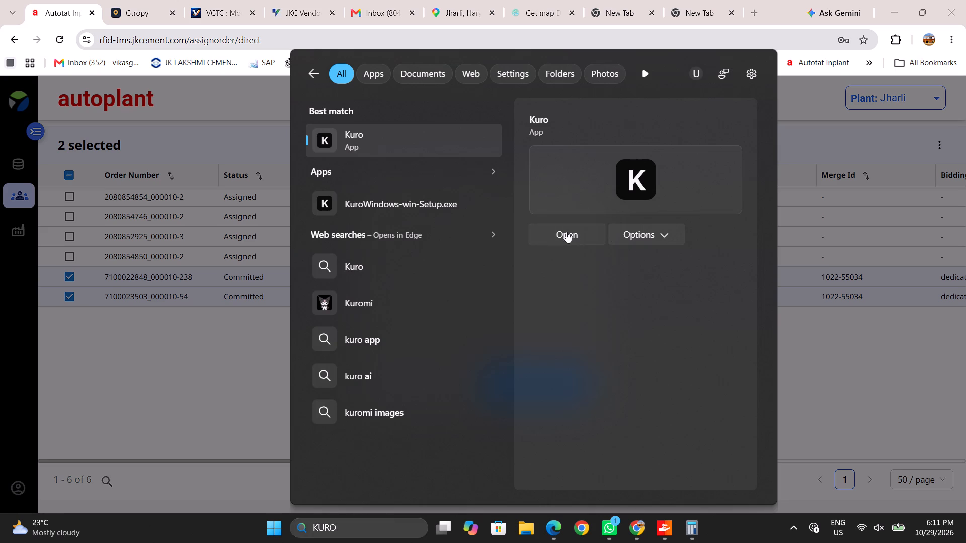
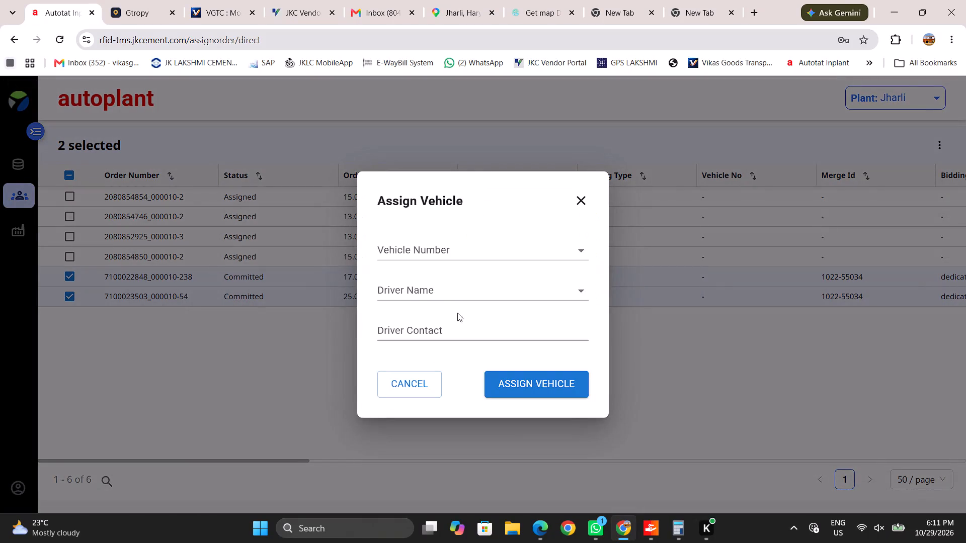
{"action": "left_click", "coordinate": [465, 257]}
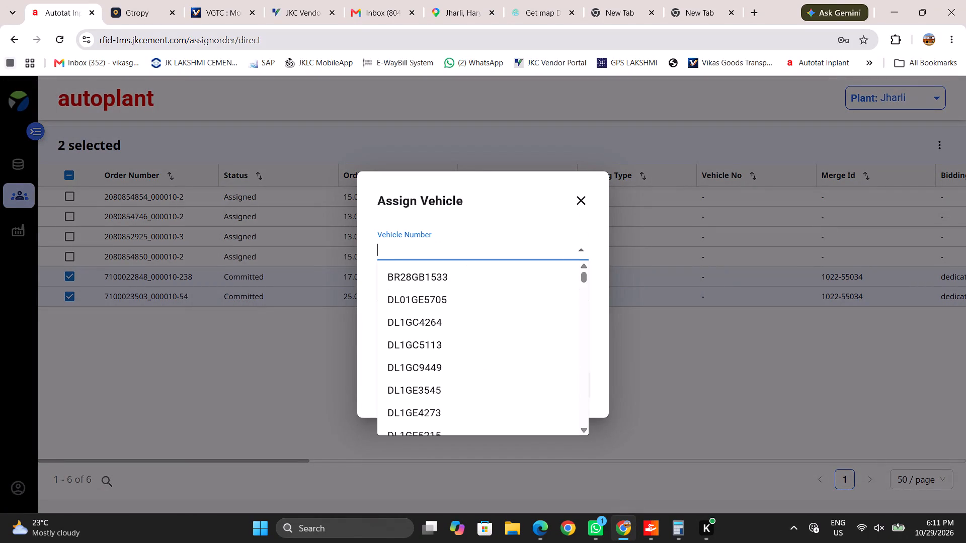
{"action": "type", "text": "7819"}
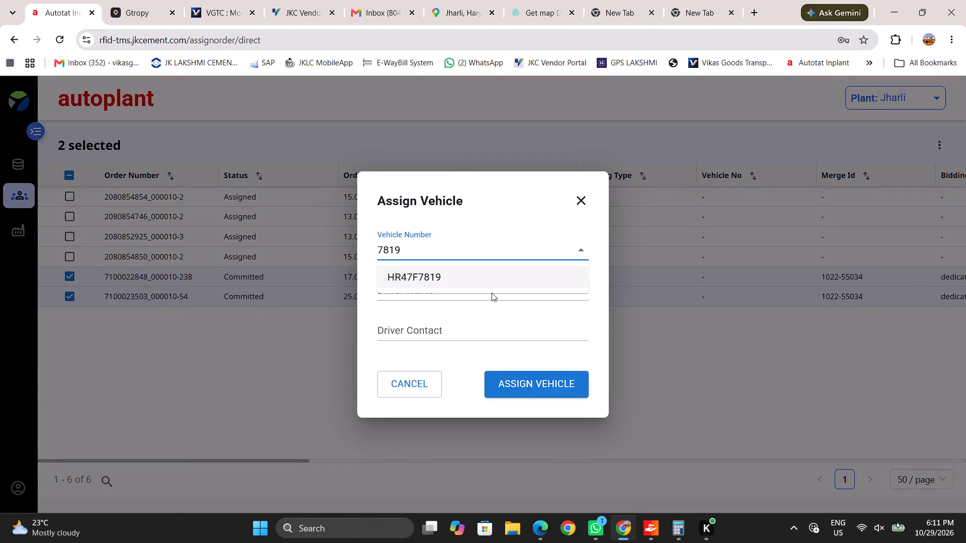
{"action": "left_click", "coordinate": [493, 282]}
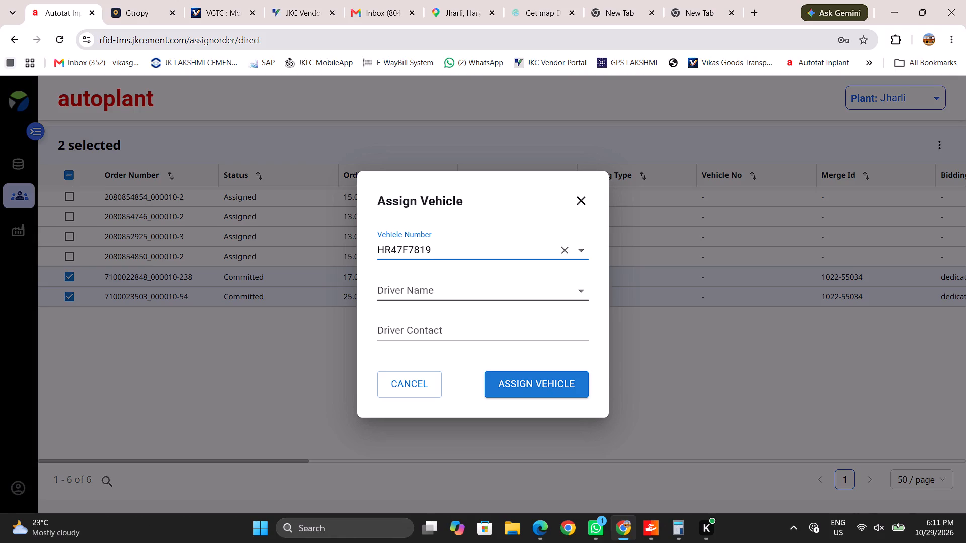
{"action": "left_click", "coordinate": [470, 286]}
{"action": "type", "text": "SA"}
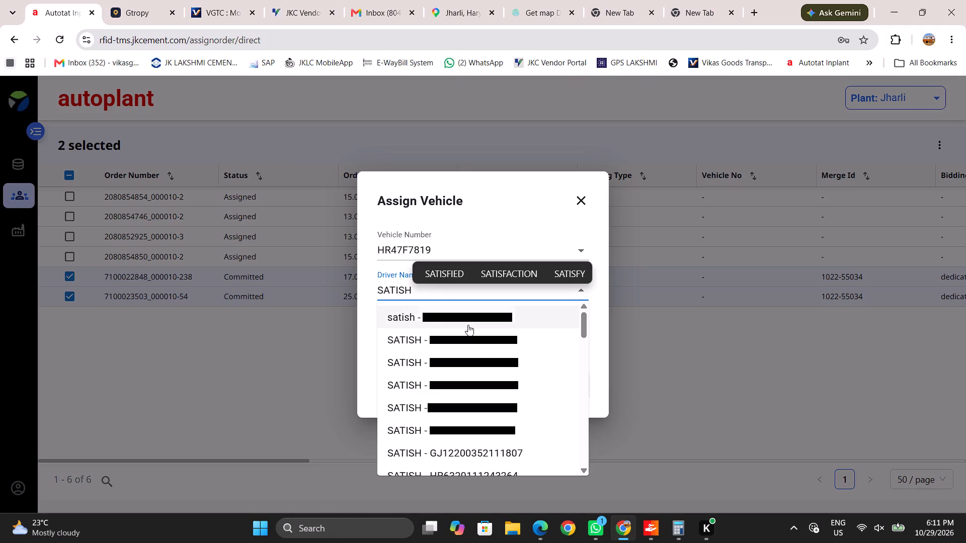
{"action": "left_click", "coordinate": [469, 321]}
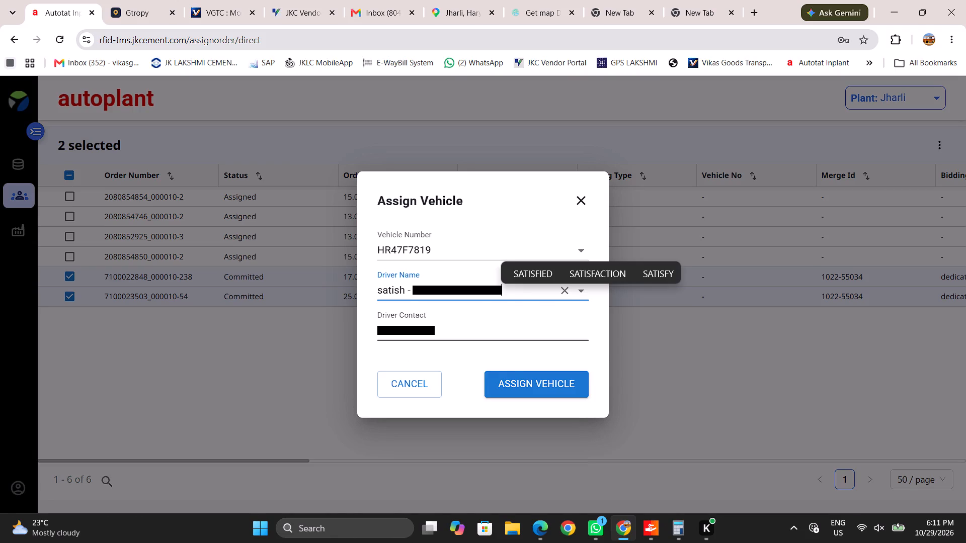
{"action": "left_click", "coordinate": [512, 381]}
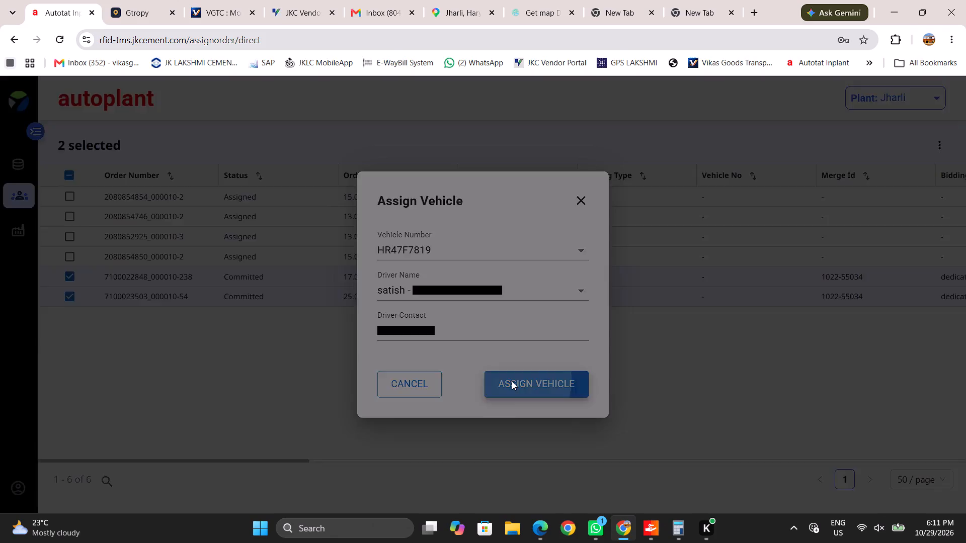
Check the direct orders' vehicle numbers, merge IDs, destinations, freights and customers across the table after the assignment.
{"action": "scroll", "coordinate": [431, 381], "scroll_direction": "left", "scroll_amount": 3}
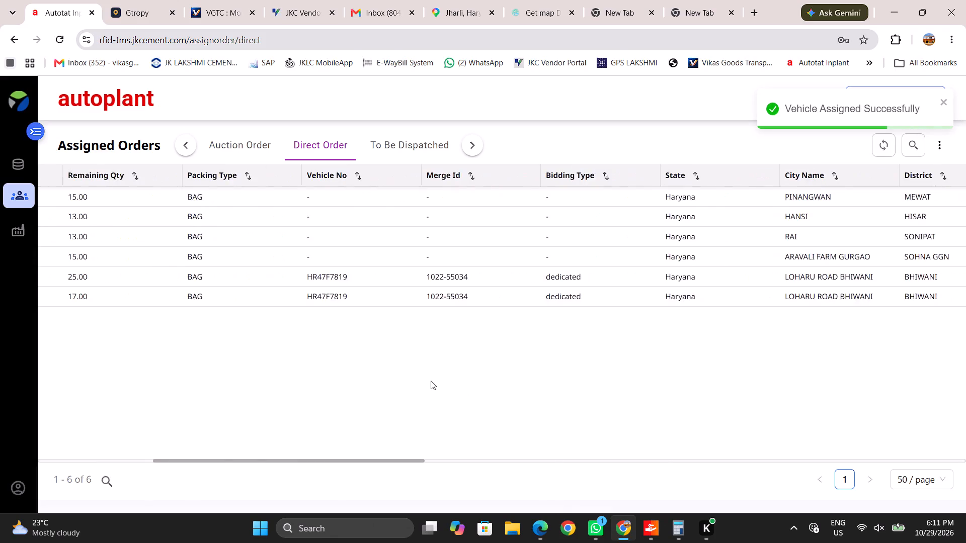
{"action": "scroll", "coordinate": [431, 381], "scroll_direction": "left", "scroll_amount": 9}
{"action": "scroll", "coordinate": [431, 381], "scroll_direction": "right", "scroll_amount": 1}
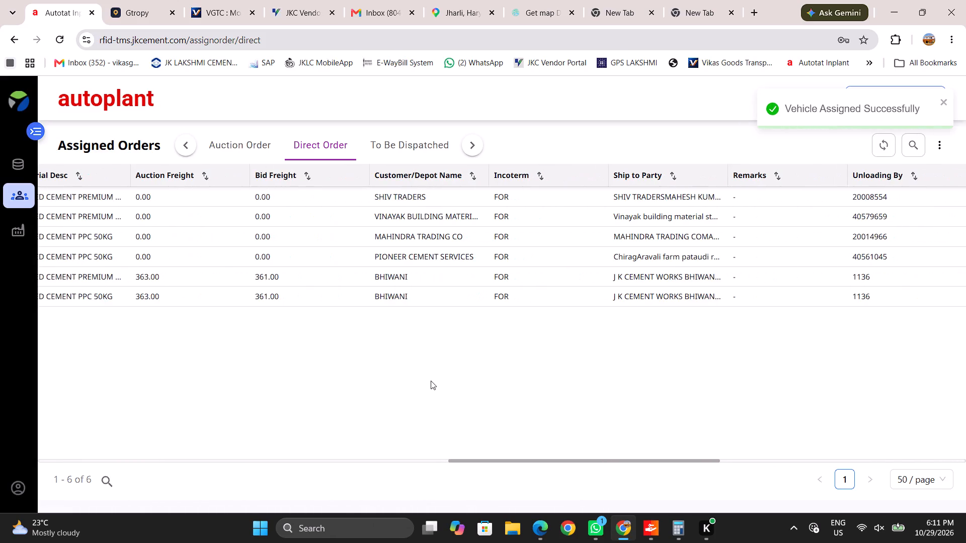
{"action": "scroll", "coordinate": [431, 381], "scroll_direction": "right", "scroll_amount": 1}
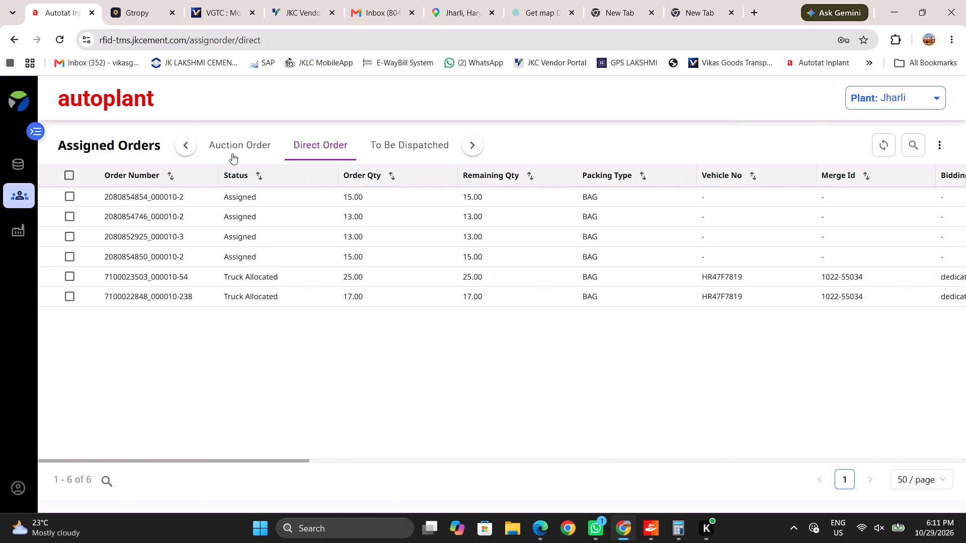
Examine Jharli's auction orders that are yet to start across all three pages, comparing customers, cities, districts and states.
{"action": "left_click", "coordinate": [238, 143]}
{"action": "left_click", "coordinate": [579, 200]}
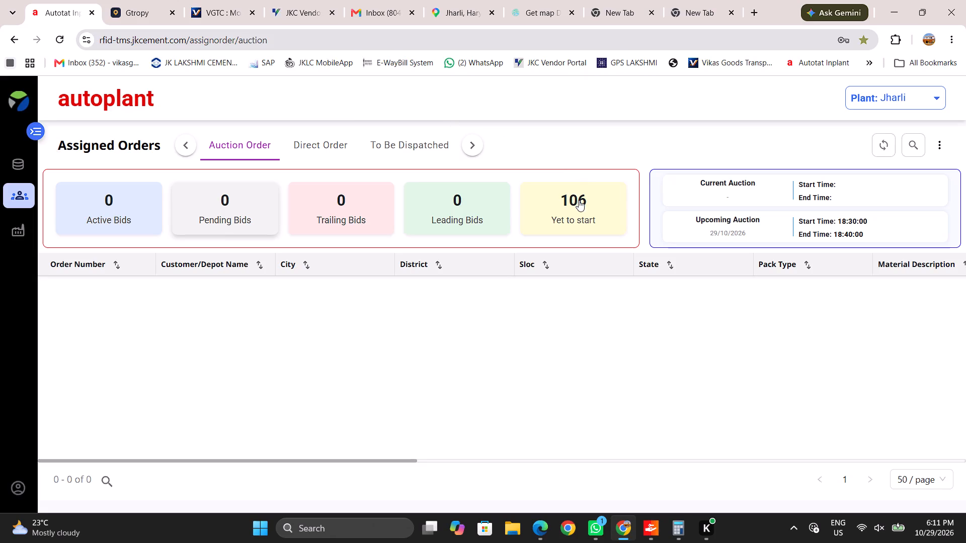
{"action": "scroll", "coordinate": [517, 334], "scroll_direction": "down", "scroll_amount": 3}
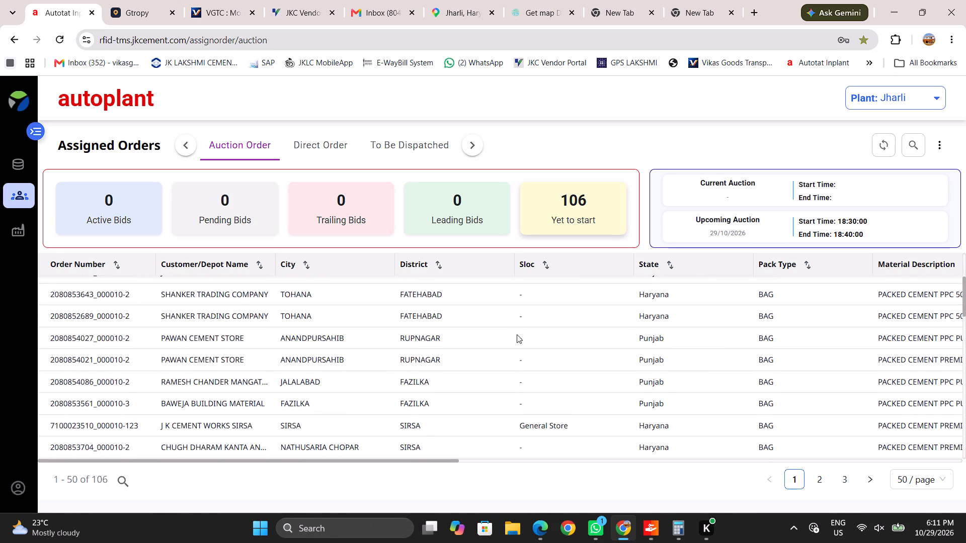
{"action": "scroll", "coordinate": [517, 334], "scroll_direction": "down", "scroll_amount": 6}
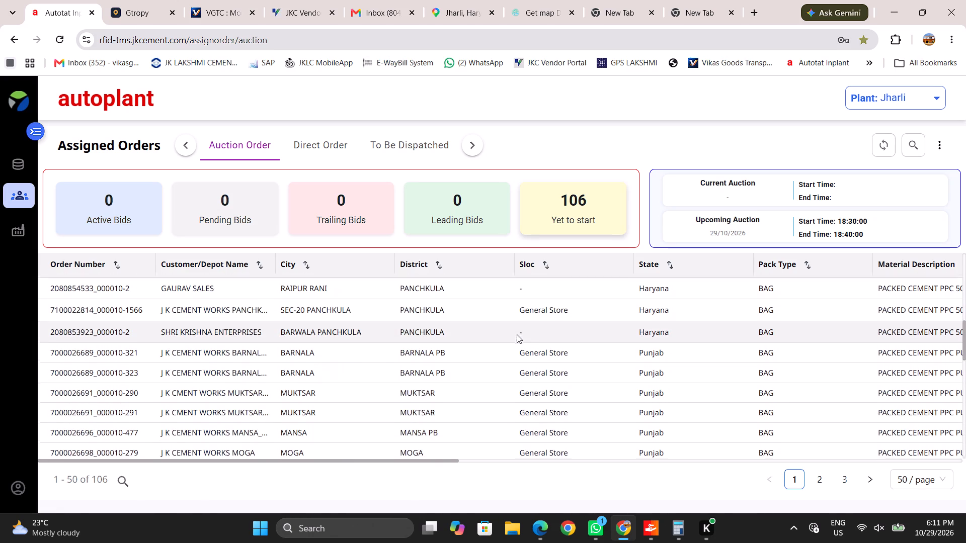
{"action": "scroll", "coordinate": [517, 334], "scroll_direction": "down", "scroll_amount": 7}
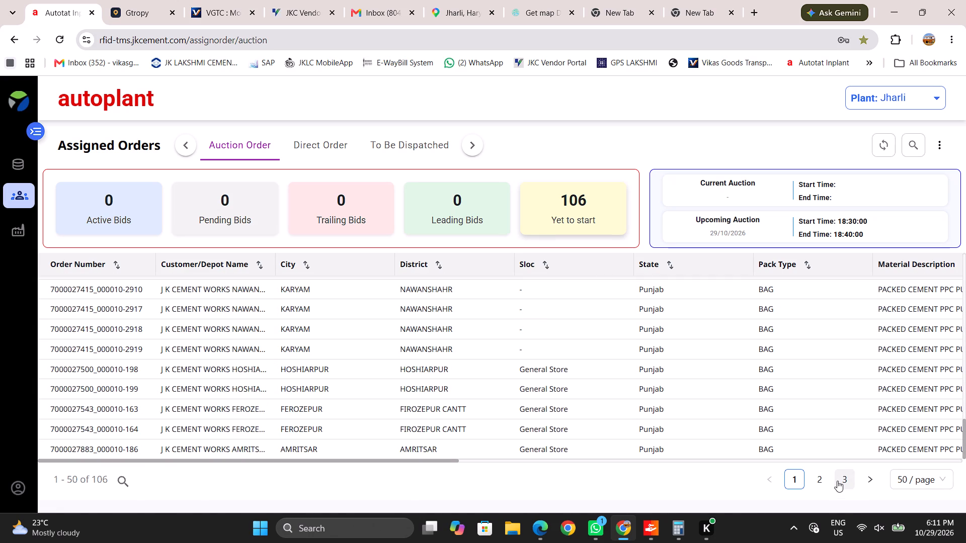
{"action": "left_click", "coordinate": [837, 481]}
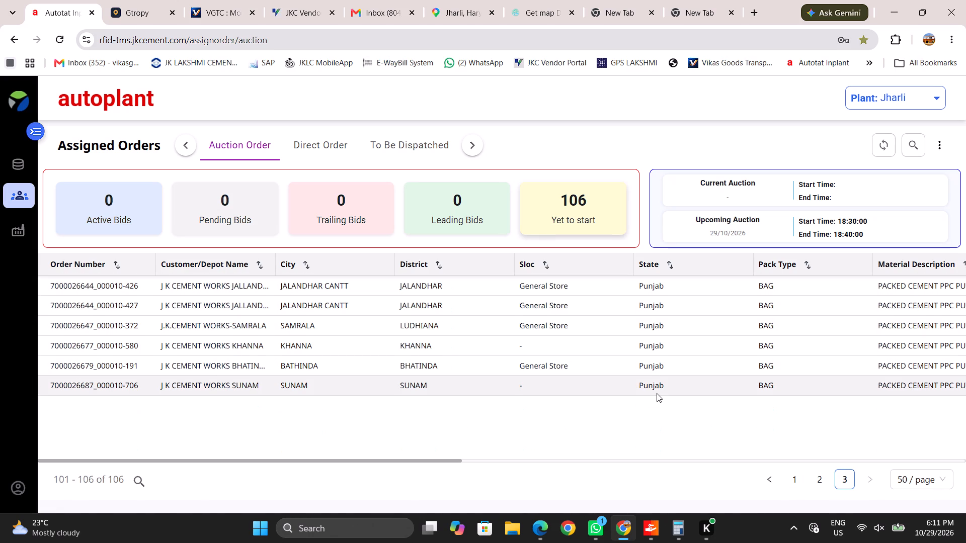
{"action": "scroll", "coordinate": [657, 393], "scroll_direction": "down", "scroll_amount": 1}
{"action": "left_click", "coordinate": [817, 476]}
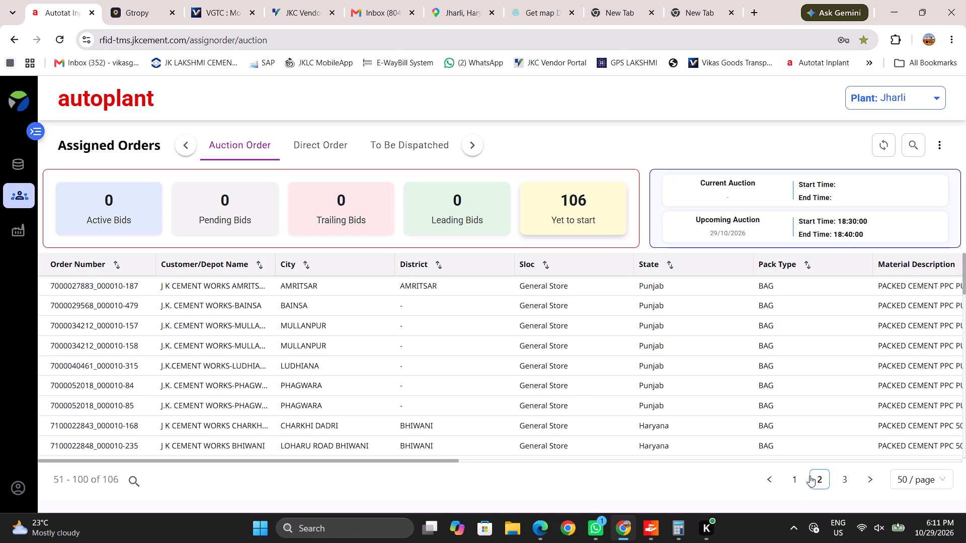
{"action": "scroll", "coordinate": [575, 386], "scroll_direction": "down", "scroll_amount": 7}
{"action": "scroll", "coordinate": [575, 386], "scroll_direction": "up", "scroll_amount": 2}
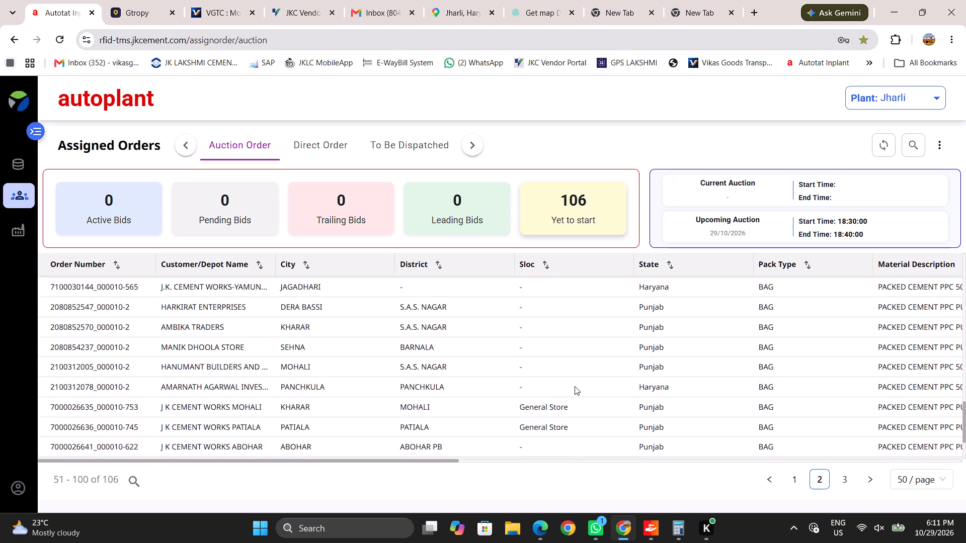
{"action": "scroll", "coordinate": [575, 386], "scroll_direction": "up", "scroll_amount": 2}
{"action": "scroll", "coordinate": [575, 386], "scroll_direction": "right", "scroll_amount": 1}
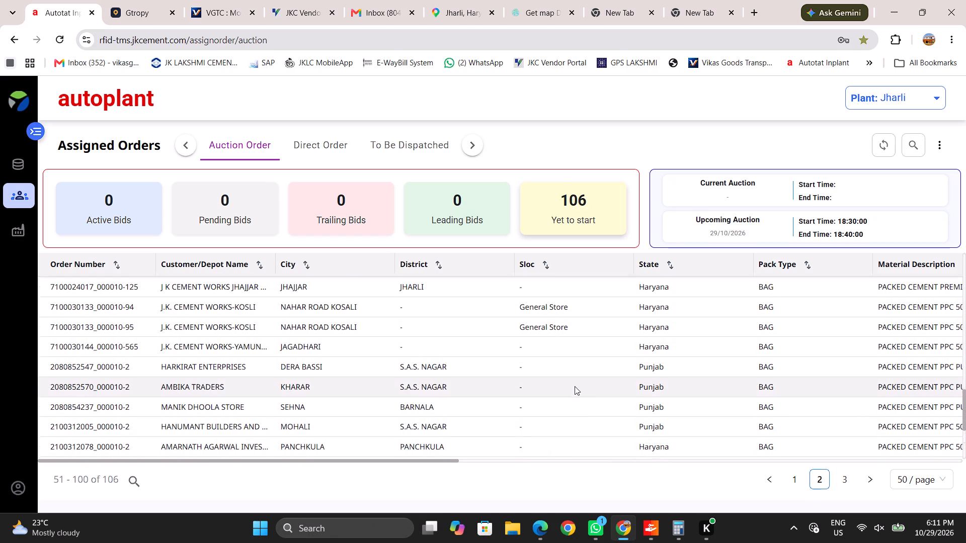
{"action": "scroll", "coordinate": [575, 386], "scroll_direction": "right", "scroll_amount": 1}
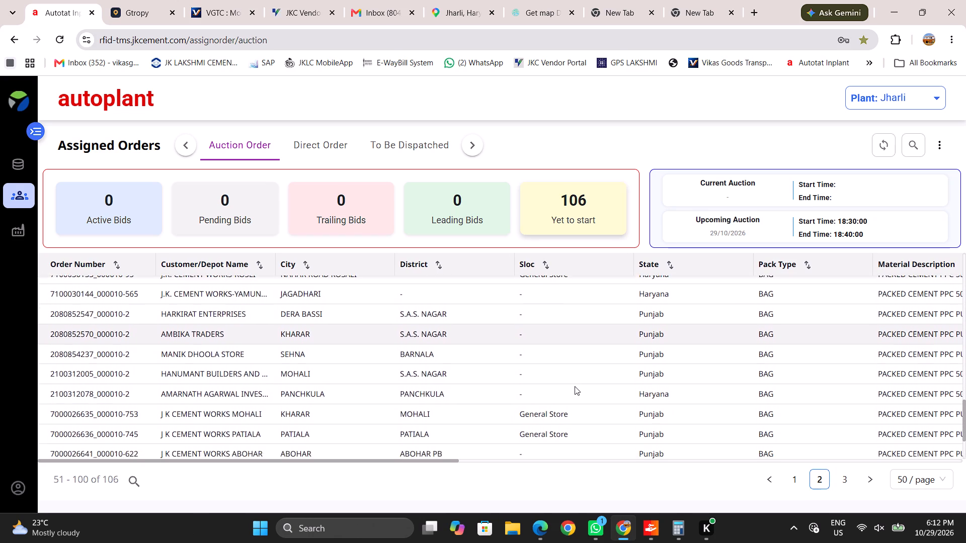
{"action": "scroll", "coordinate": [575, 386], "scroll_direction": "right", "scroll_amount": 2}
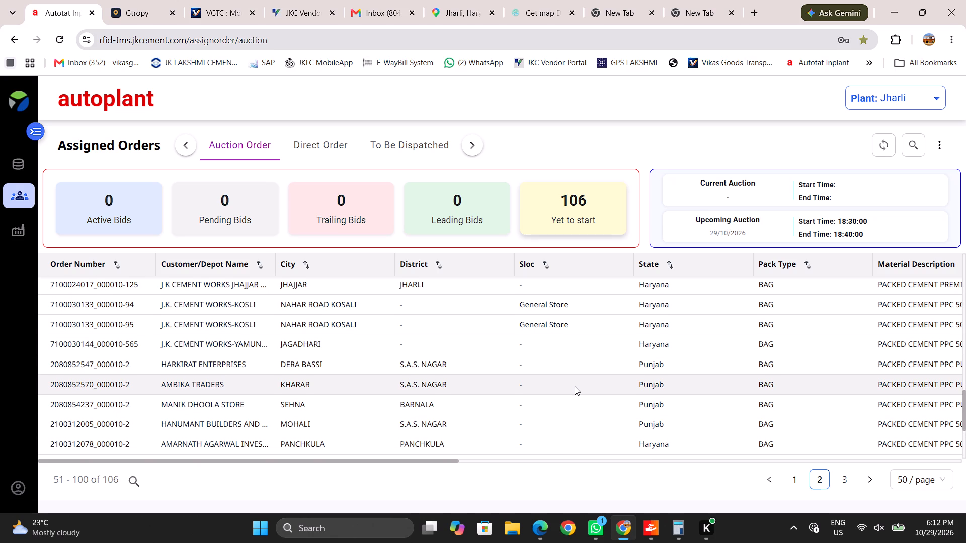
{"action": "scroll", "coordinate": [575, 386], "scroll_direction": "right", "scroll_amount": 1}
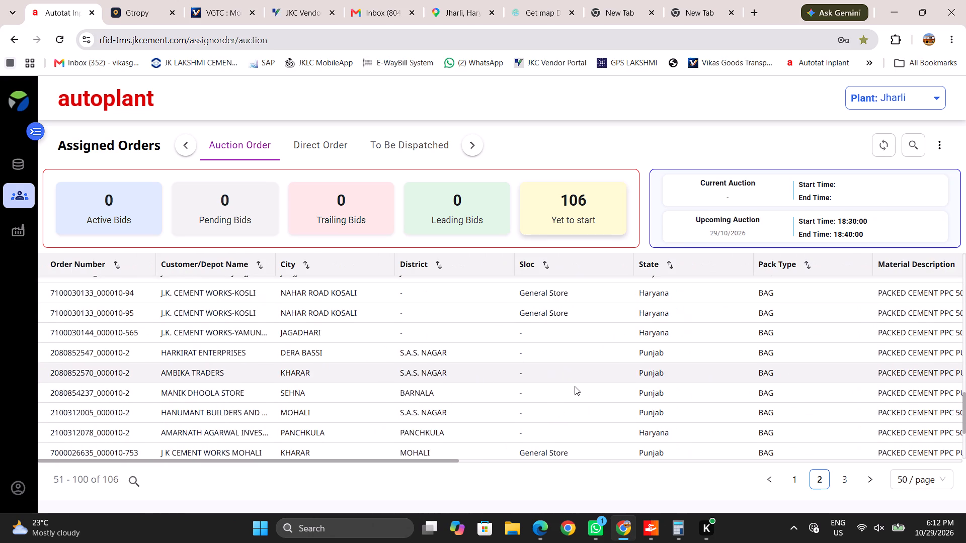
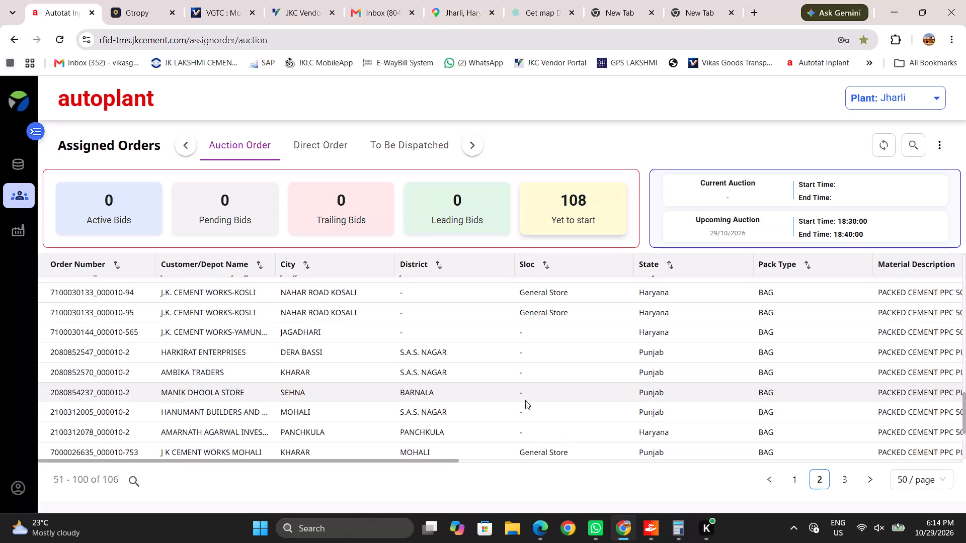
Examine the dedicated freight, previous best bid, shipping condition and ship-to party of Jharli's auction orders yet to start.
{"action": "scroll", "coordinate": [525, 400], "scroll_direction": "left", "scroll_amount": 3}
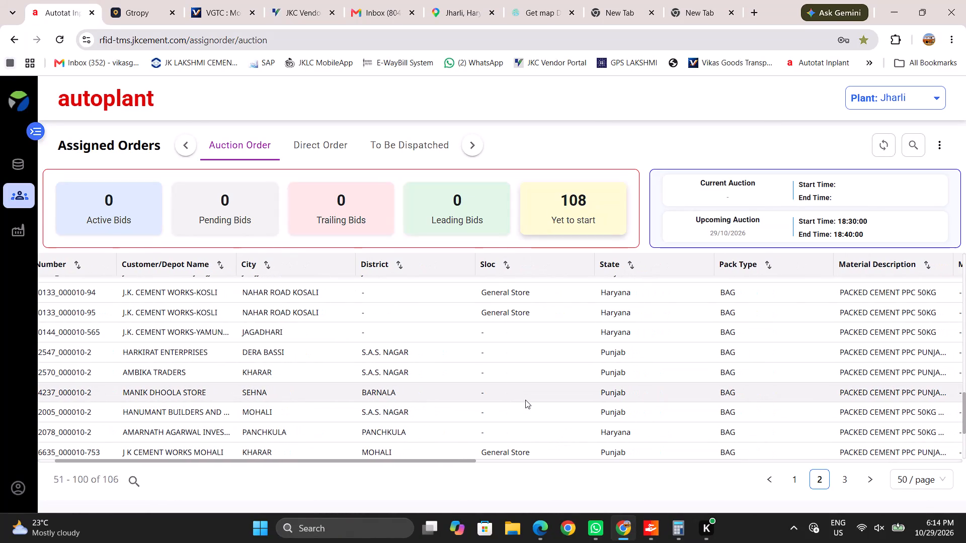
{"action": "scroll", "coordinate": [525, 400], "scroll_direction": "left", "scroll_amount": 7}
{"action": "scroll", "coordinate": [525, 400], "scroll_direction": "up", "scroll_amount": 1}
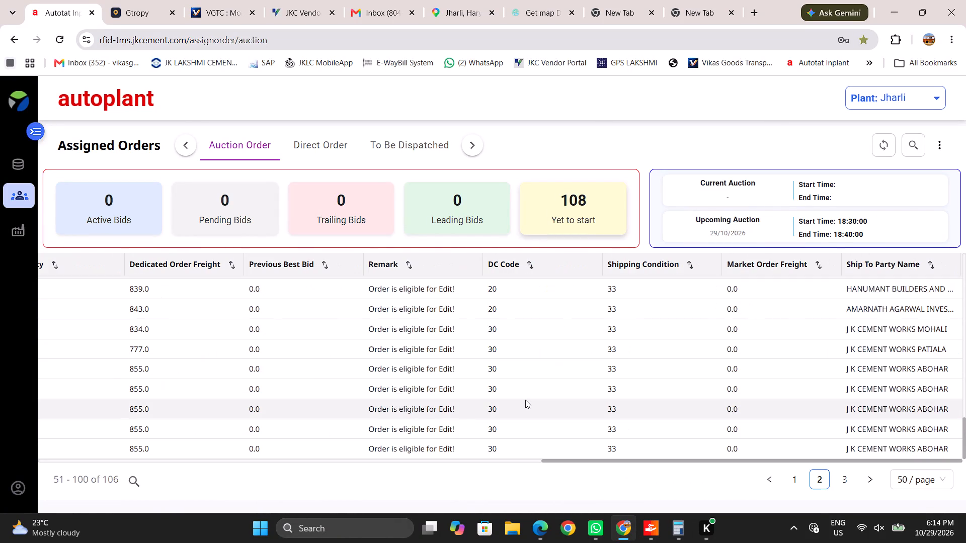
{"action": "scroll", "coordinate": [525, 400], "scroll_direction": "up", "scroll_amount": 5}
Return to Jharli's direct orders and check their vehicle numbers, merge IDs, cities, auction freights, bid freights and customers.
{"action": "scroll", "coordinate": [525, 400], "scroll_direction": "right", "scroll_amount": 2}
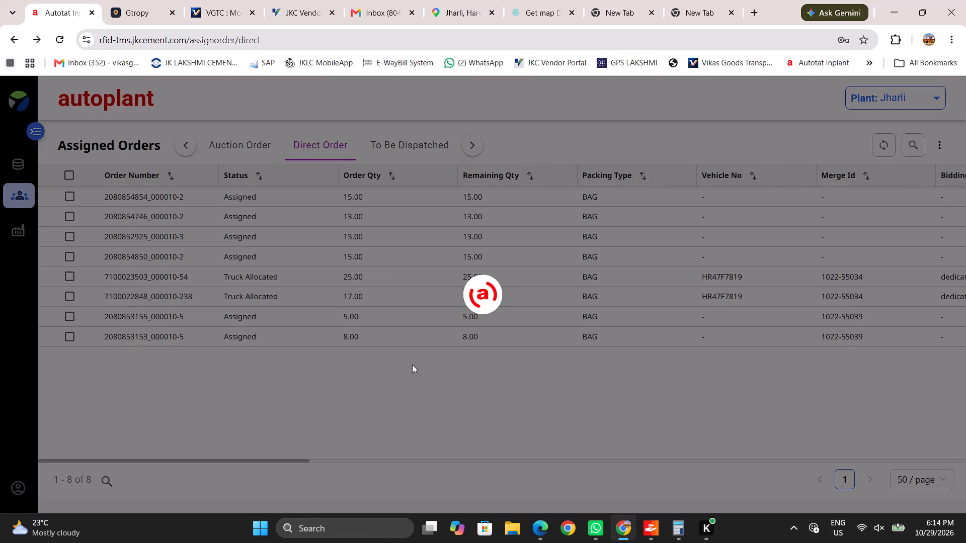
{"action": "scroll", "coordinate": [392, 353], "scroll_direction": "left", "scroll_amount": 3}
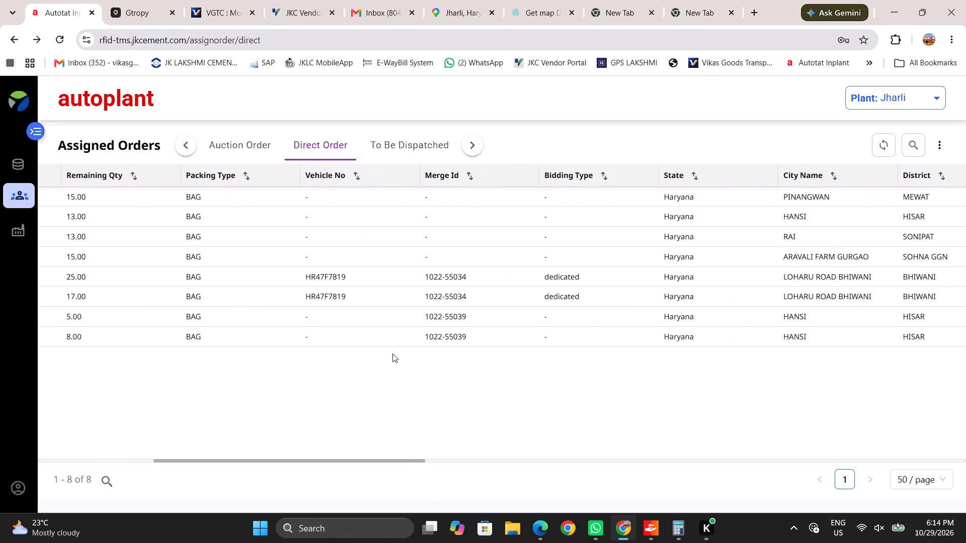
{"action": "scroll", "coordinate": [392, 353], "scroll_direction": "left", "scroll_amount": 5}
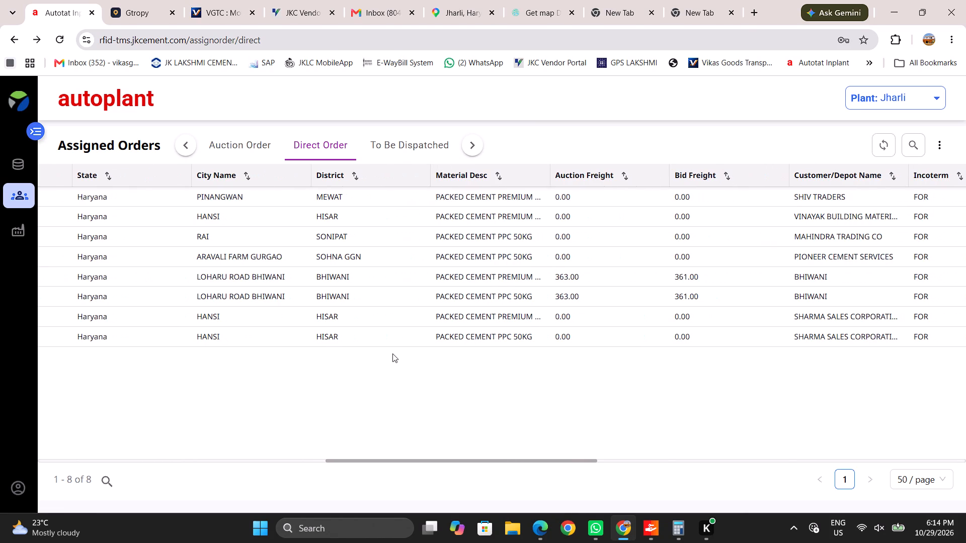
{"action": "scroll", "coordinate": [392, 353], "scroll_direction": "left", "scroll_amount": 8}
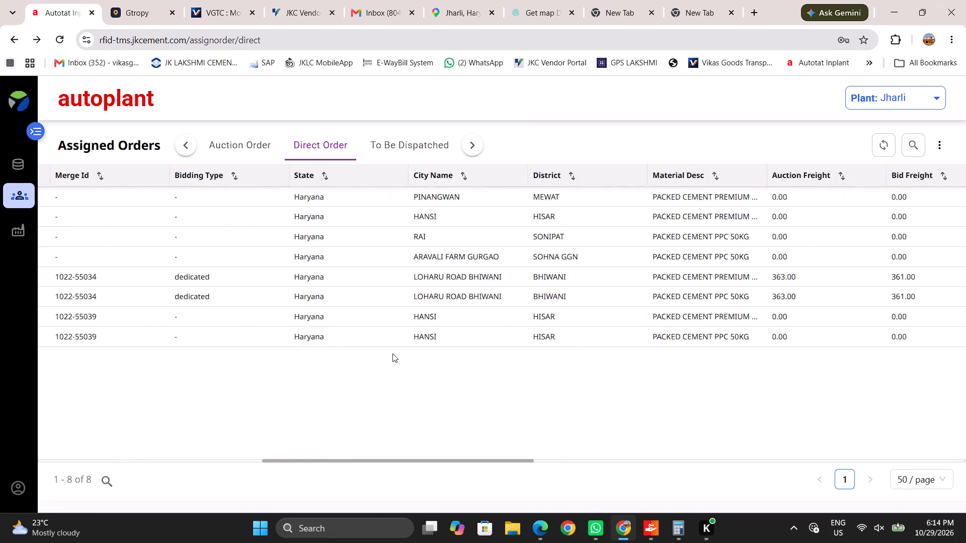
{"action": "scroll", "coordinate": [392, 353], "scroll_direction": "left", "scroll_amount": 1}
{"action": "scroll", "coordinate": [392, 353], "scroll_direction": "right", "scroll_amount": 8}
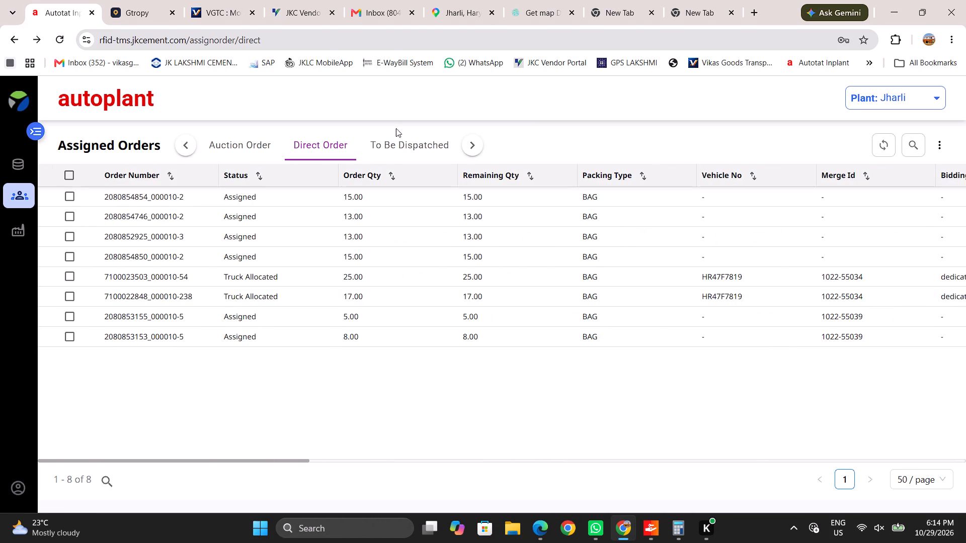
Review Jharli's orders to be dispatched, checking vehicles, customers, cities, order and trip status, trip times, DI numbers and LR numbers.
{"action": "left_click", "coordinate": [401, 139]}
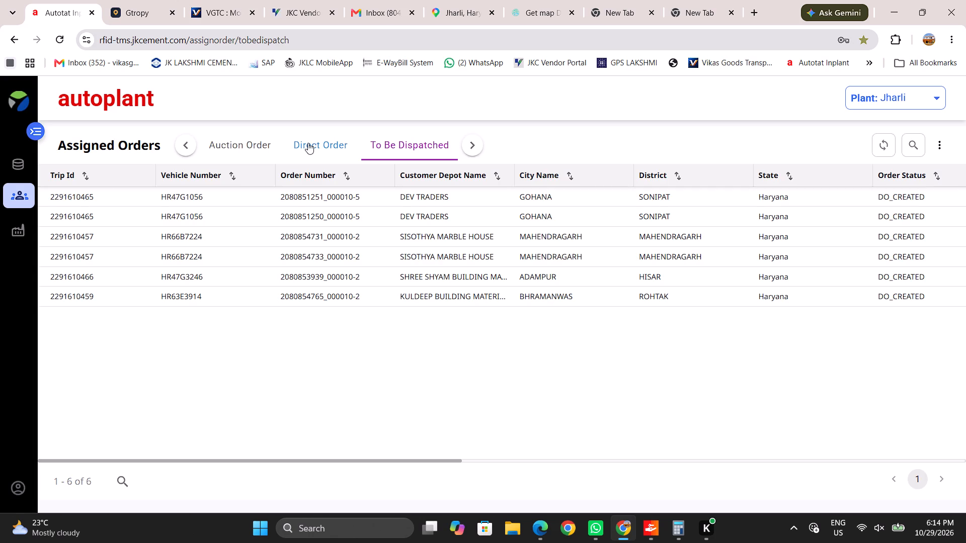
{"action": "scroll", "coordinate": [394, 282], "scroll_direction": "up", "scroll_amount": 1}
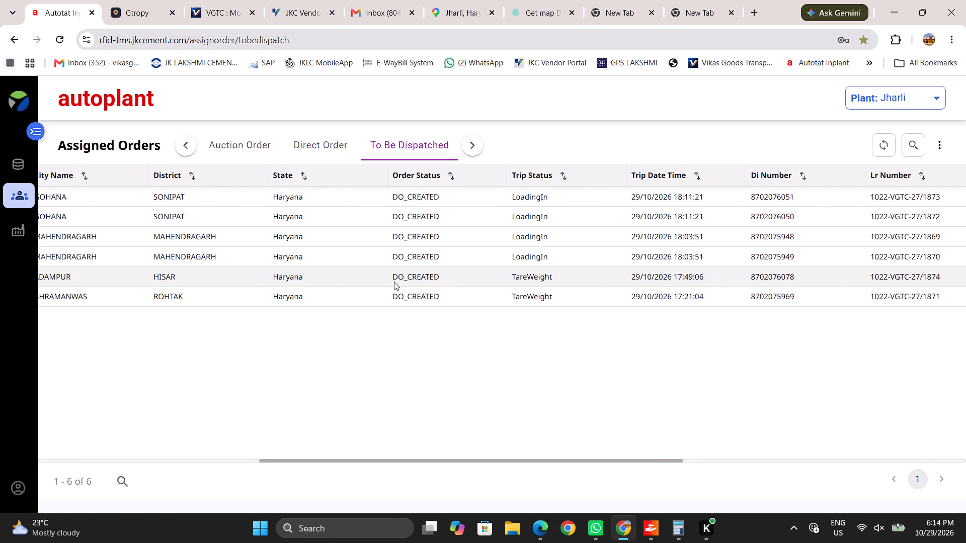
{"action": "scroll", "coordinate": [394, 282], "scroll_direction": "up", "scroll_amount": 2}
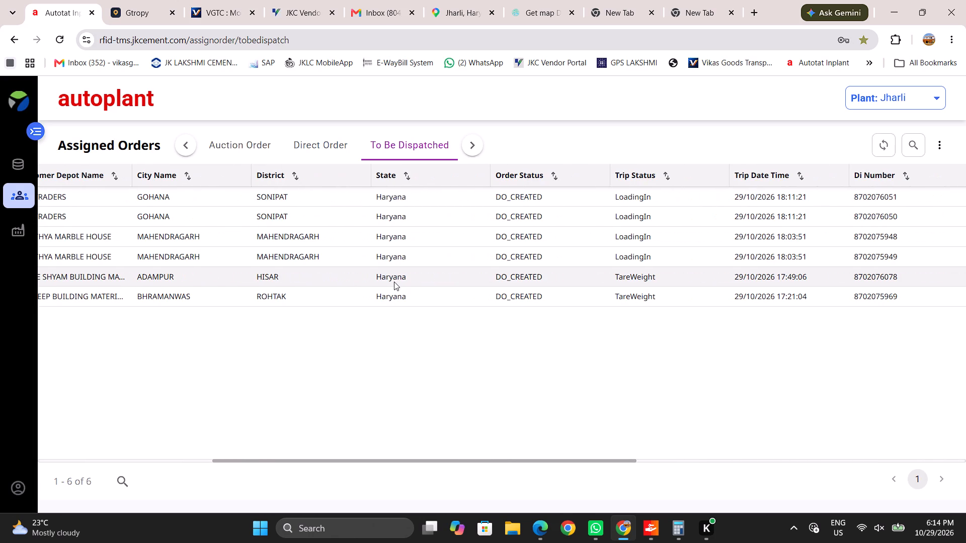
{"action": "scroll", "coordinate": [394, 282], "scroll_direction": "up", "scroll_amount": 1}
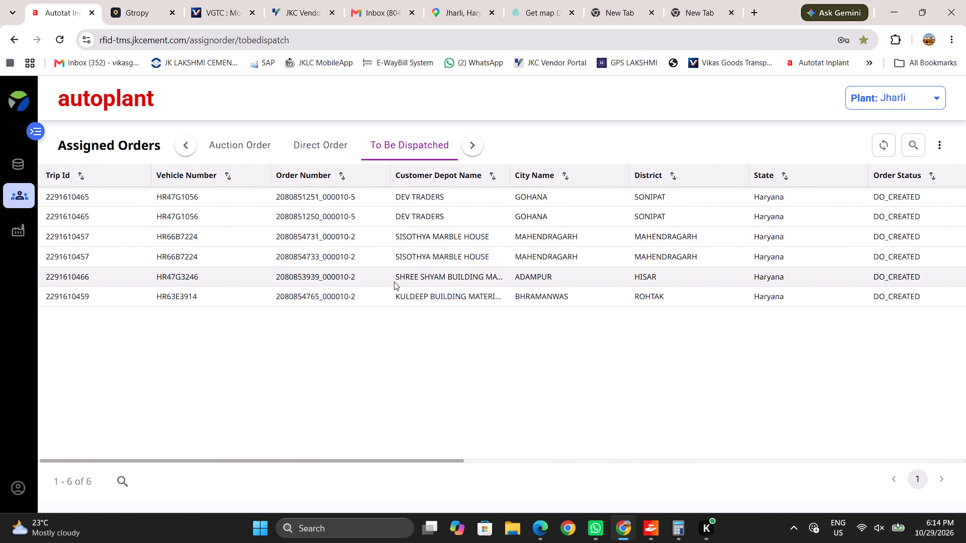
{"action": "scroll", "coordinate": [394, 282], "scroll_direction": "left", "scroll_amount": 4}
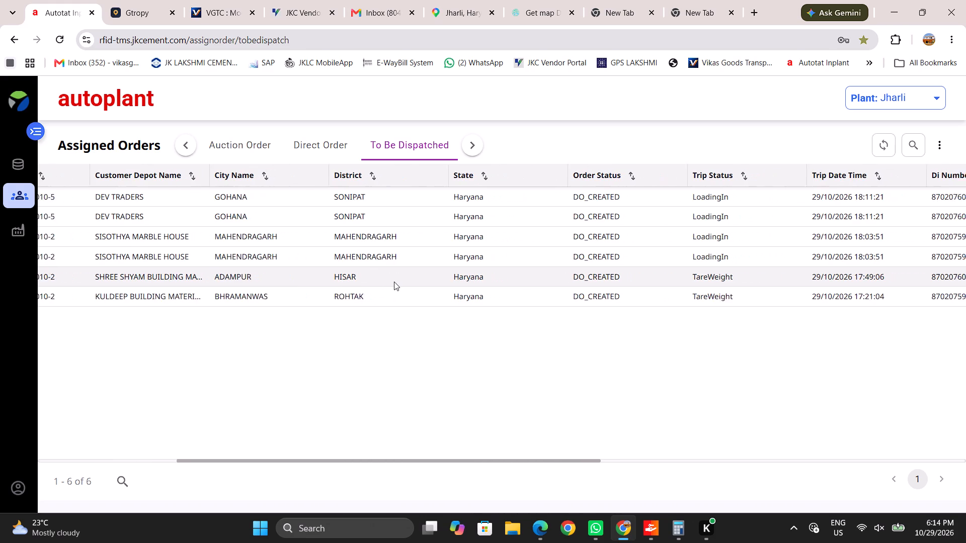
{"action": "scroll", "coordinate": [394, 282], "scroll_direction": "left", "scroll_amount": 3}
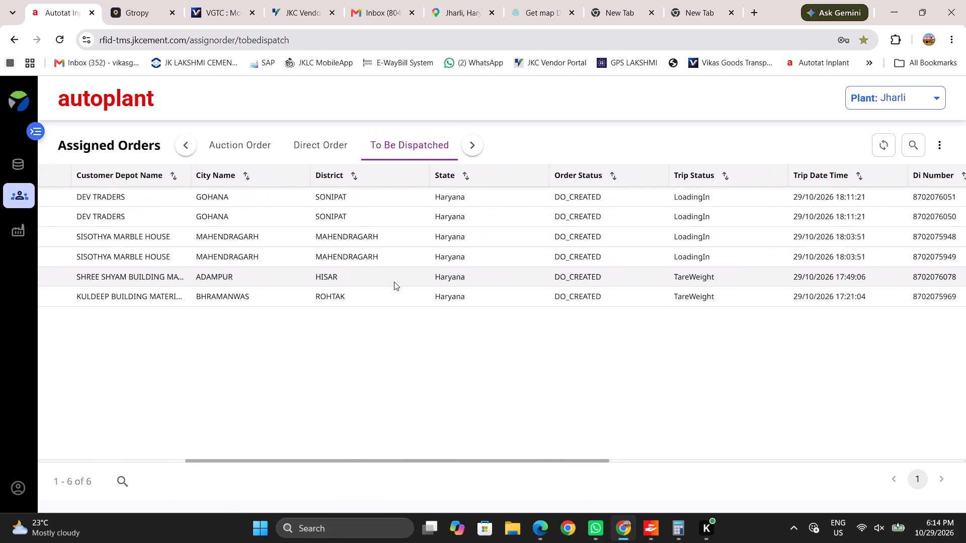
{"action": "scroll", "coordinate": [394, 282], "scroll_direction": "left", "scroll_amount": 1}
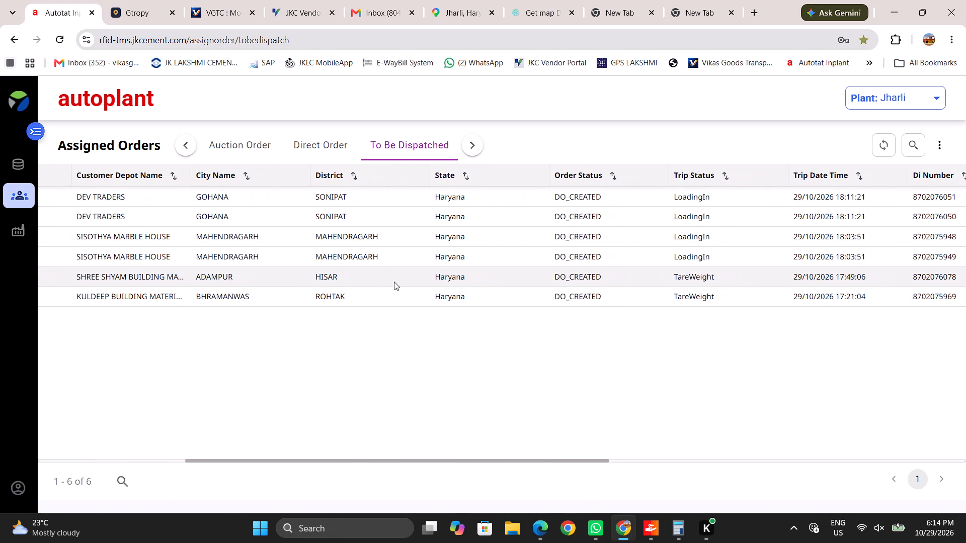
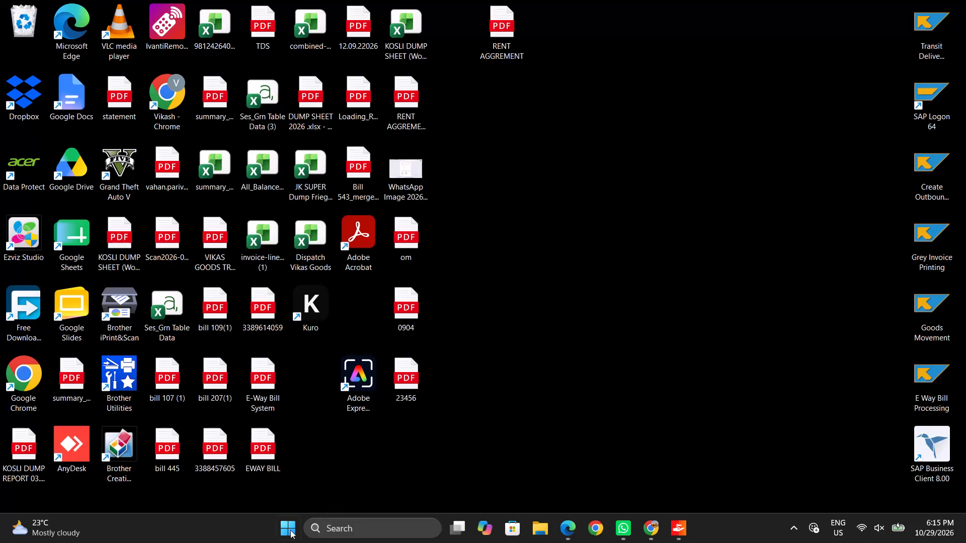
Shut down the computer.
{"action": "left_click", "coordinate": [285, 534]}
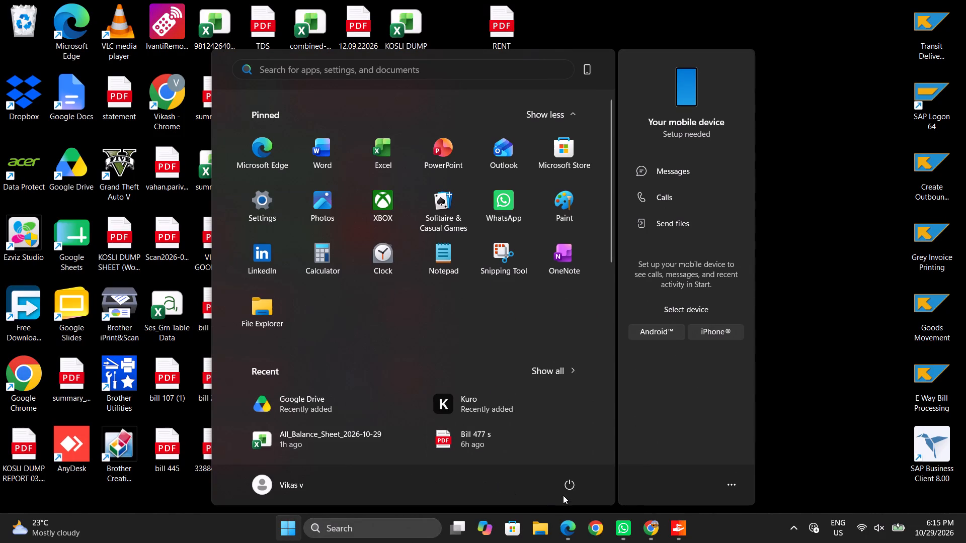
{"action": "left_click", "coordinate": [563, 495]}
{"action": "left_click", "coordinate": [600, 438]}
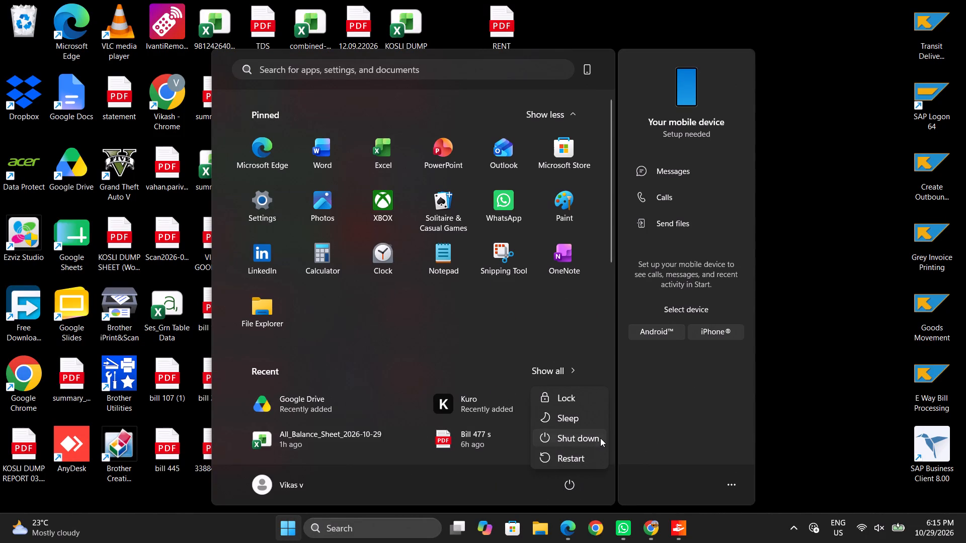